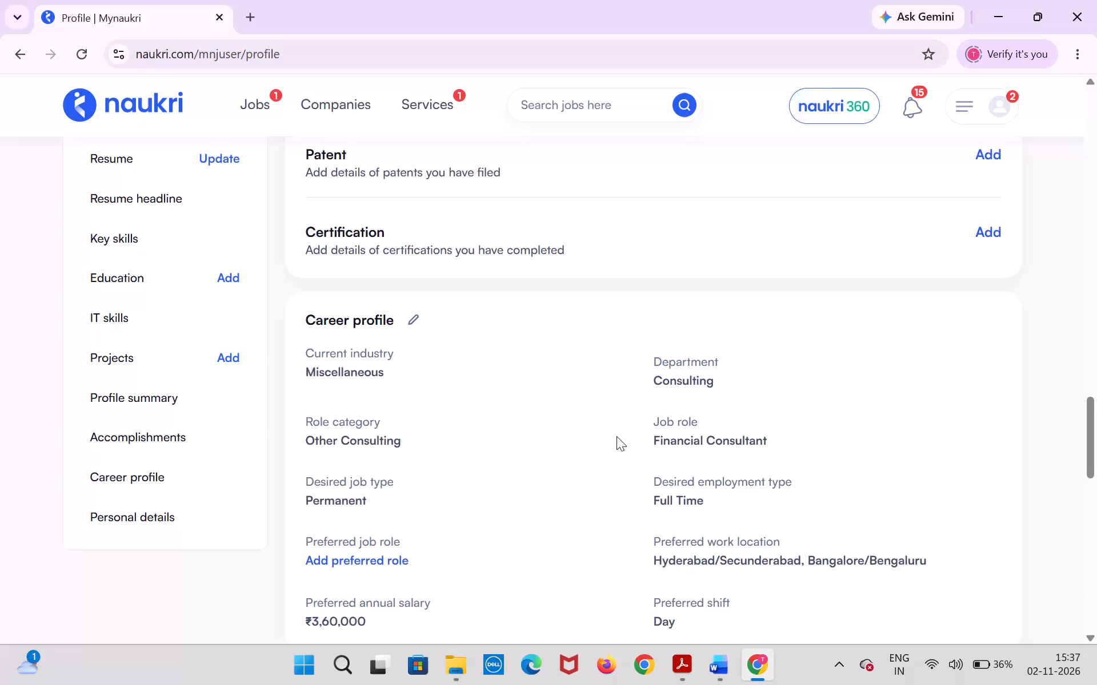
Review the Naukri profile's sections, from Career profile down to Diversity & inclusion and back up to the profile header.
scroll(616, 436, "down", 8)
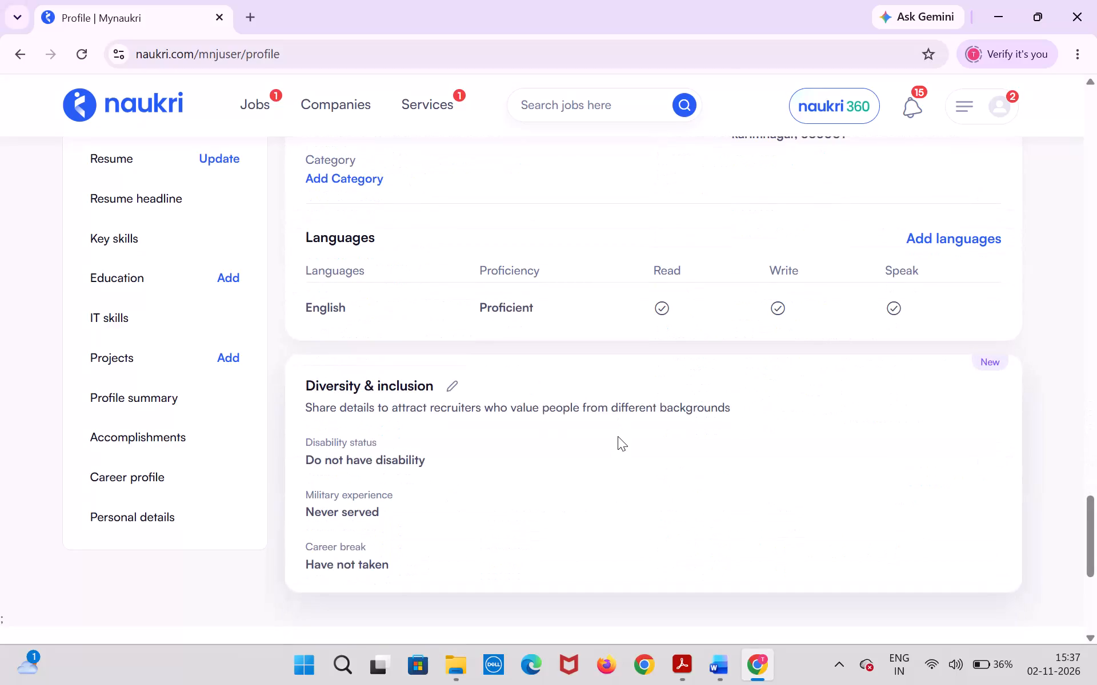
scroll(618, 436, "up", 18)
scroll(620, 436, "up", 5)
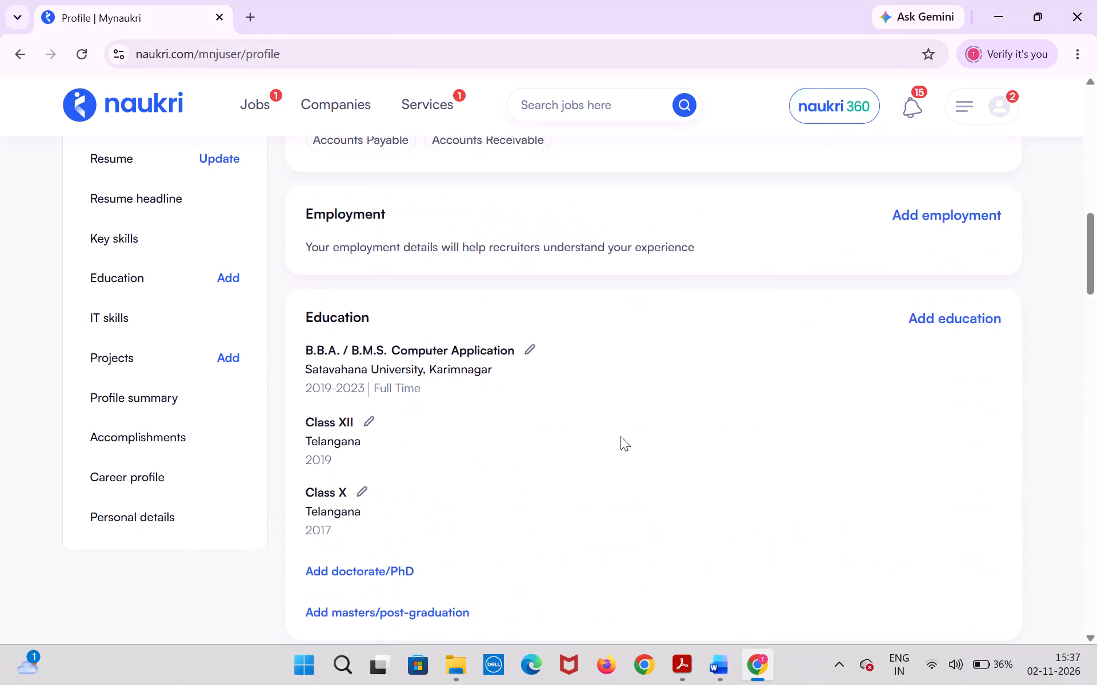
scroll(621, 436, "up", 18)
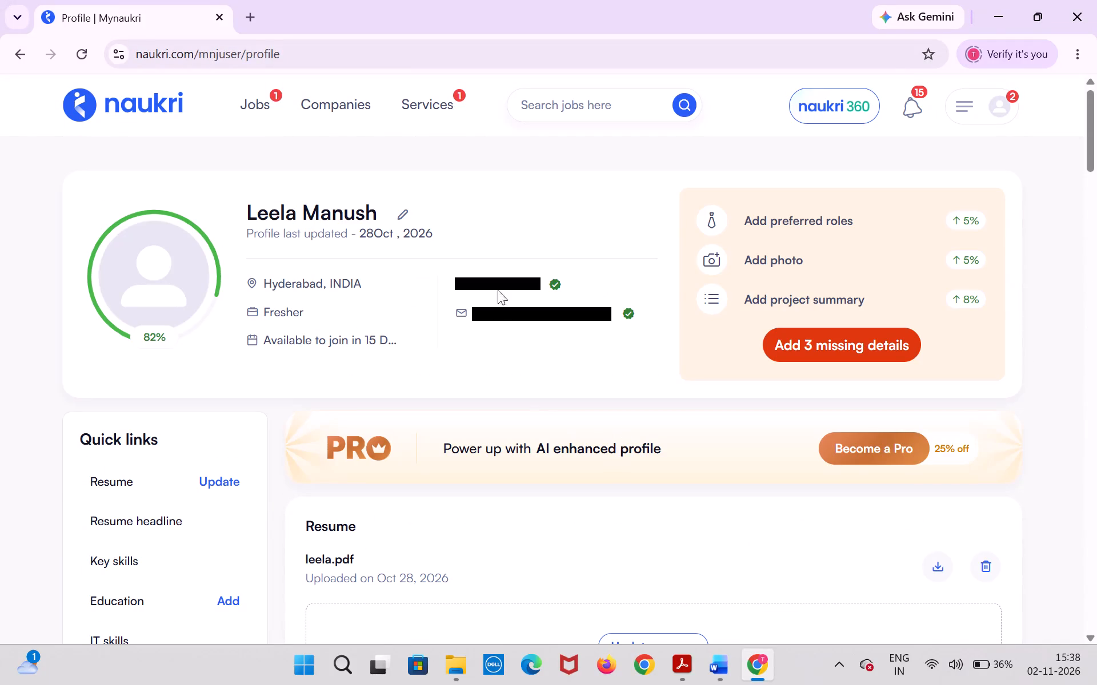
Open the profile's Basic details, check the work status, location, contact and availability fields, and close the form without saving.
left_click(410, 211)
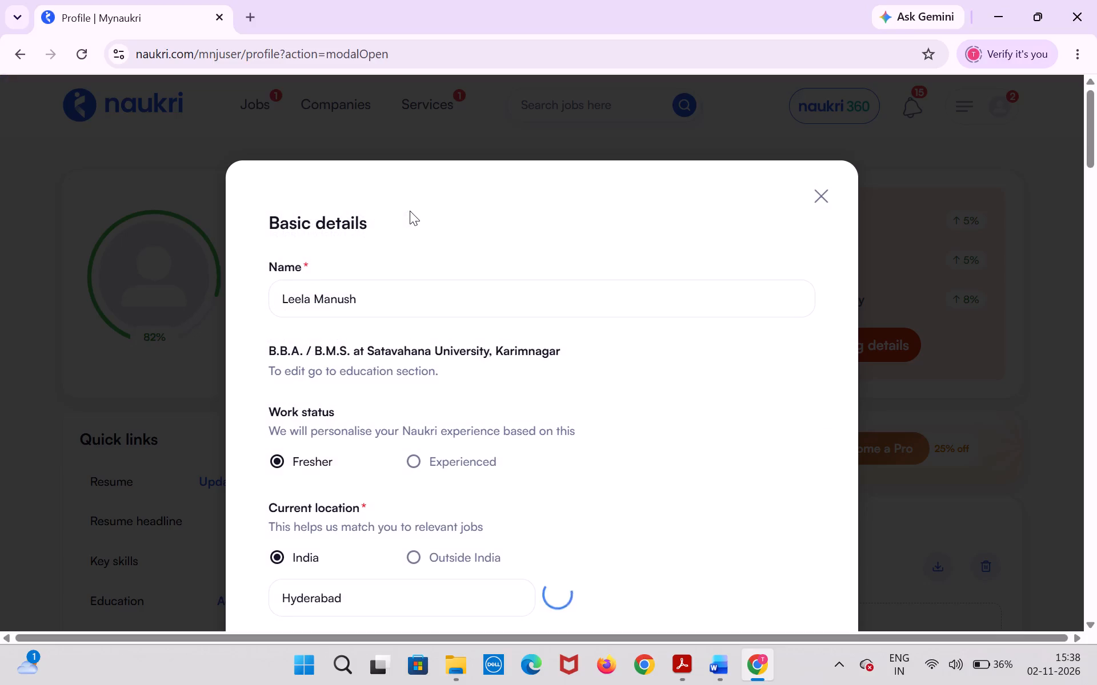
scroll(535, 437, "down", 7)
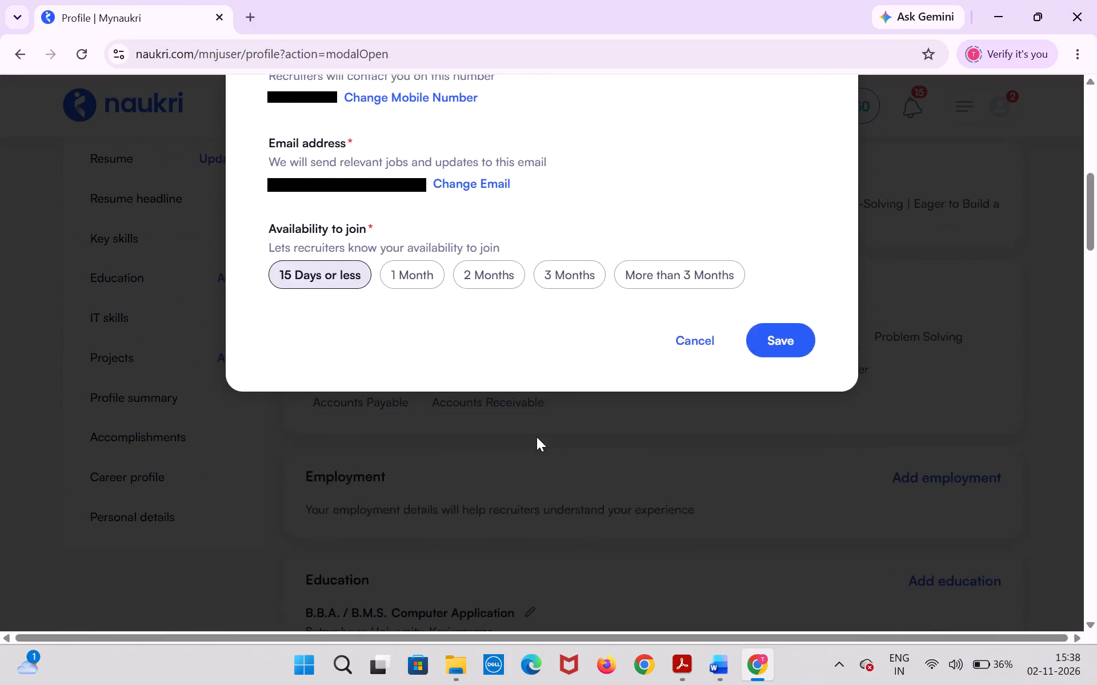
scroll(537, 437, "up", 2)
scroll(1096, 684, "up", 2)
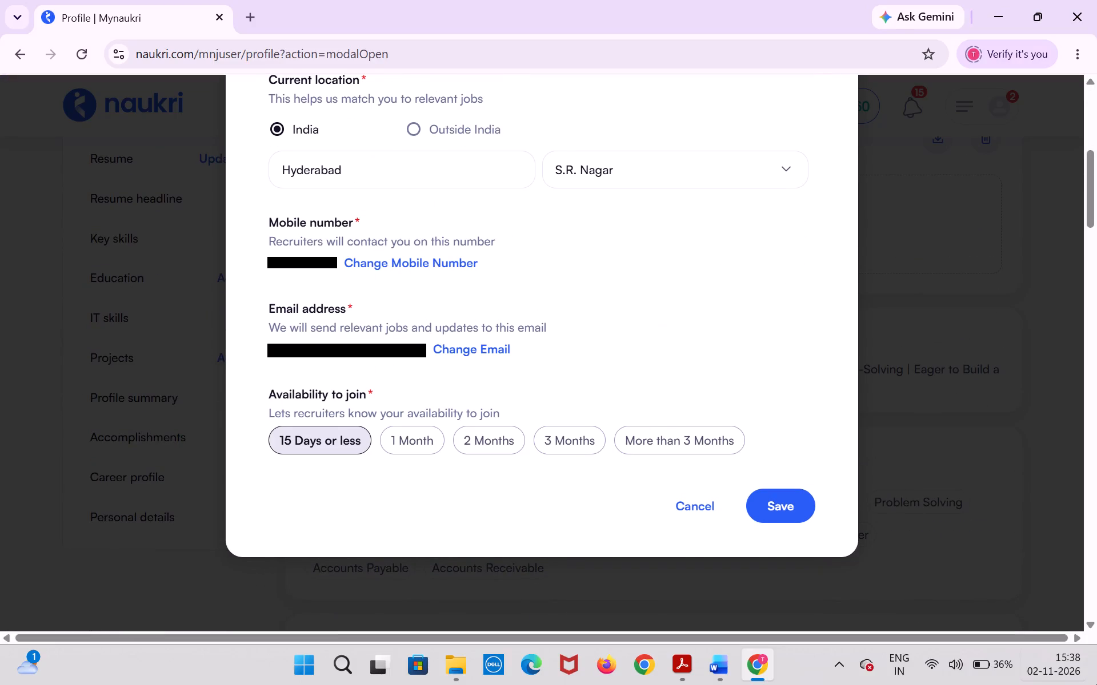
scroll(670, 385, "up", 2)
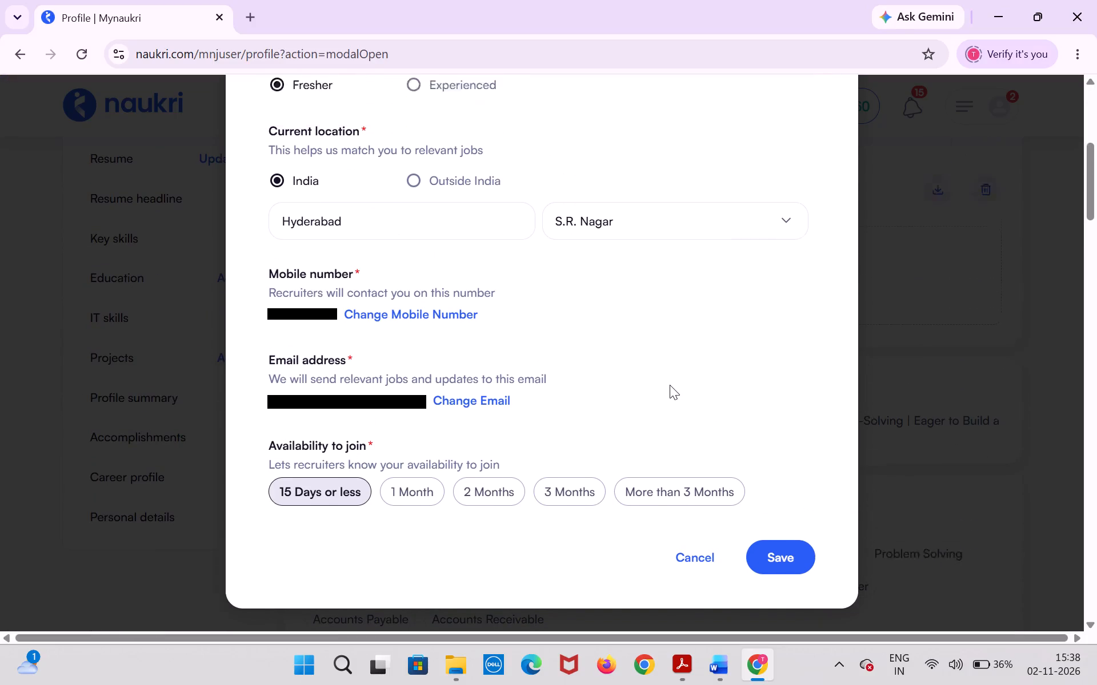
scroll(675, 395, "down", 3)
scroll(676, 396, "up", 3)
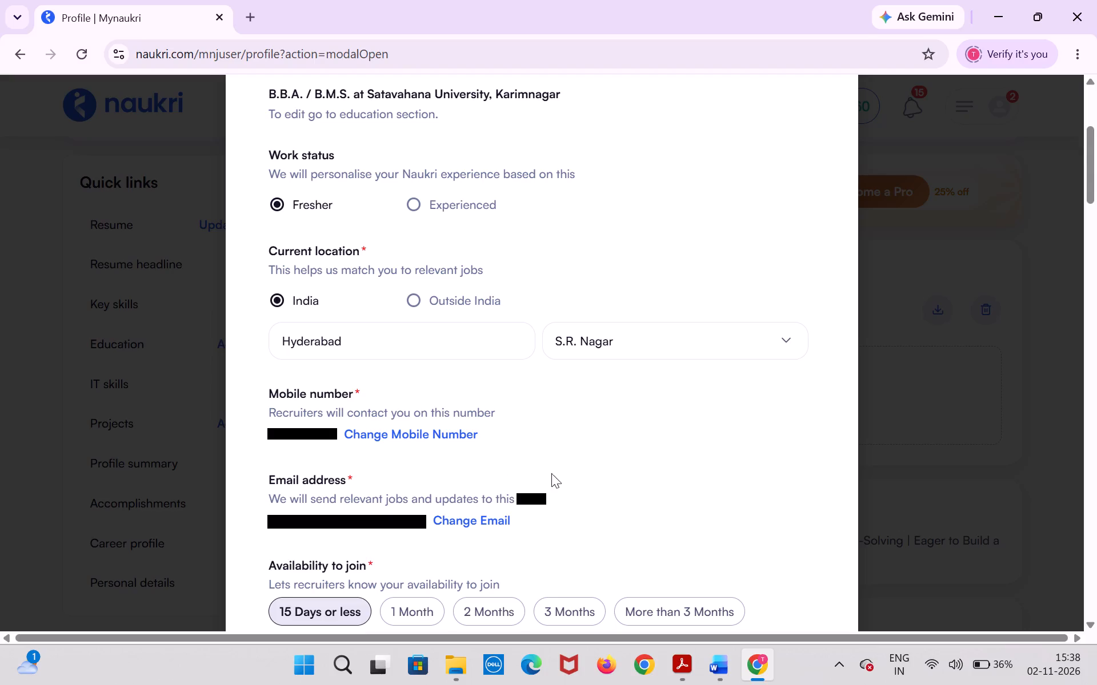
scroll(749, 343, "up", 4)
left_click(815, 198)
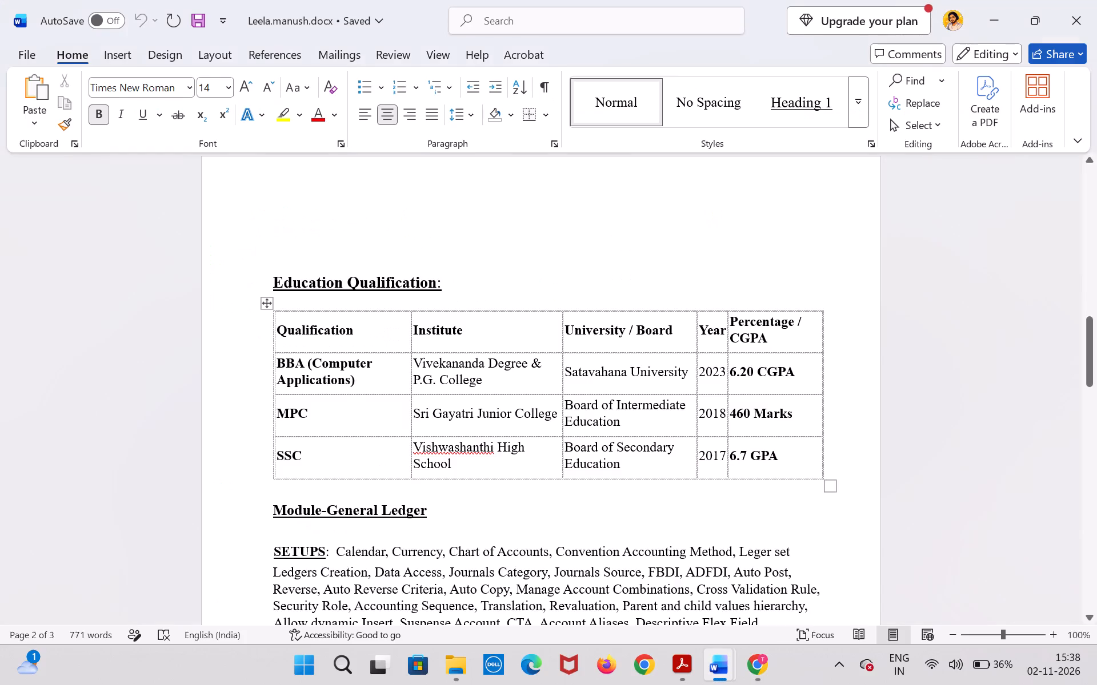
Switch to the resume in Word and change the job title under the contact details to "Oracle Fusion Financial Functional Trainee".
scroll(383, 460, "up", 4)
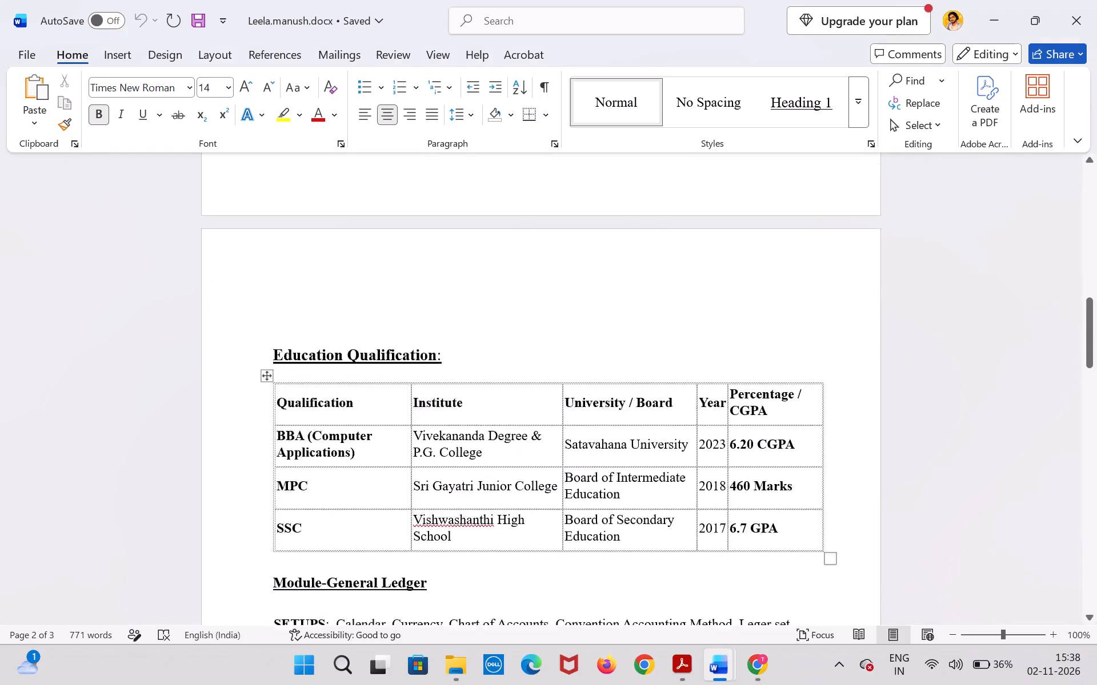
scroll(383, 460, "up", 9)
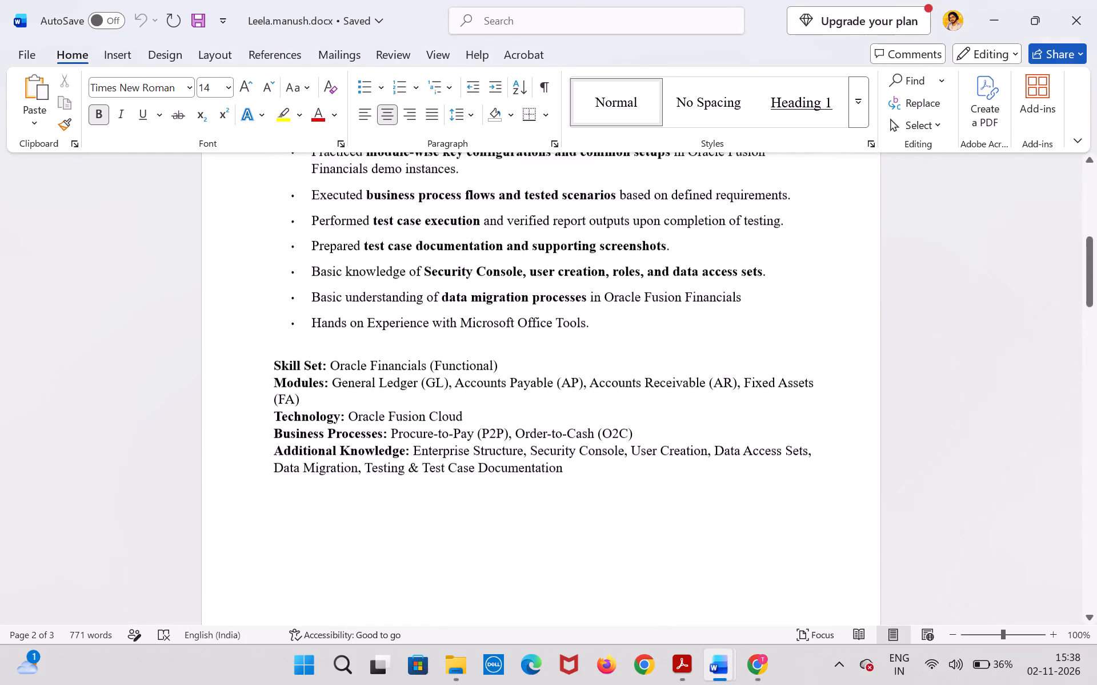
scroll(383, 460, "up", 14)
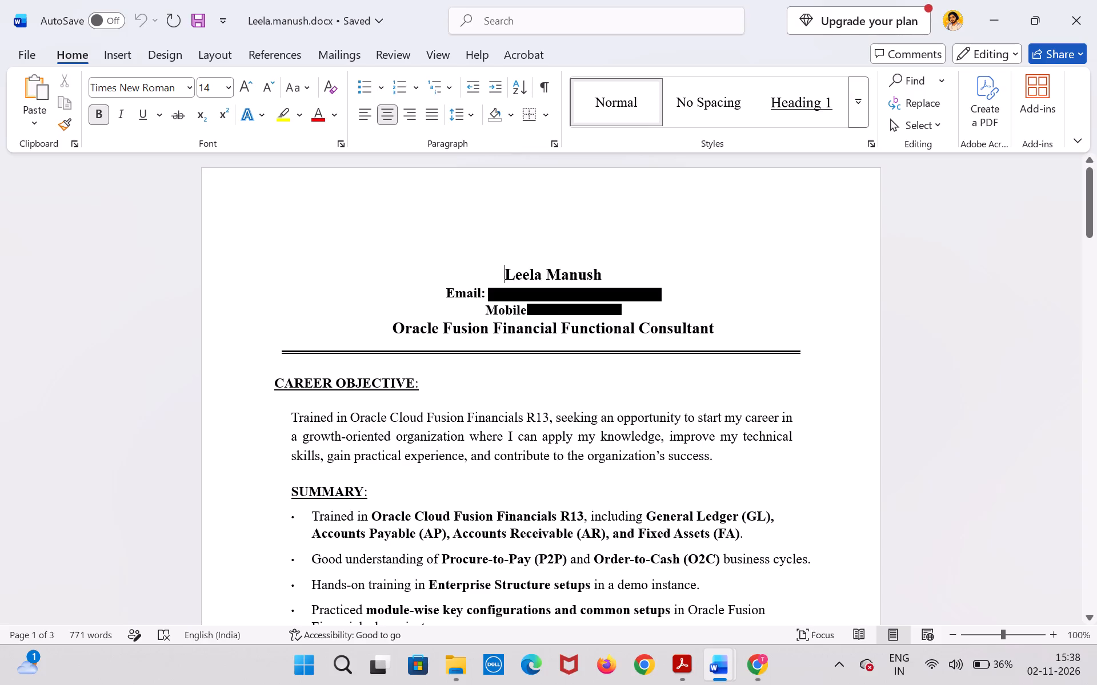
left_click(722, 327)
key("BackSpace")
key("BackSpace")
key("BackSpace")
key("BackSpace")
key("BackSpace")
key("BackSpace")
key("BackSpace")
key("BackSpace")
key("BackSpace")
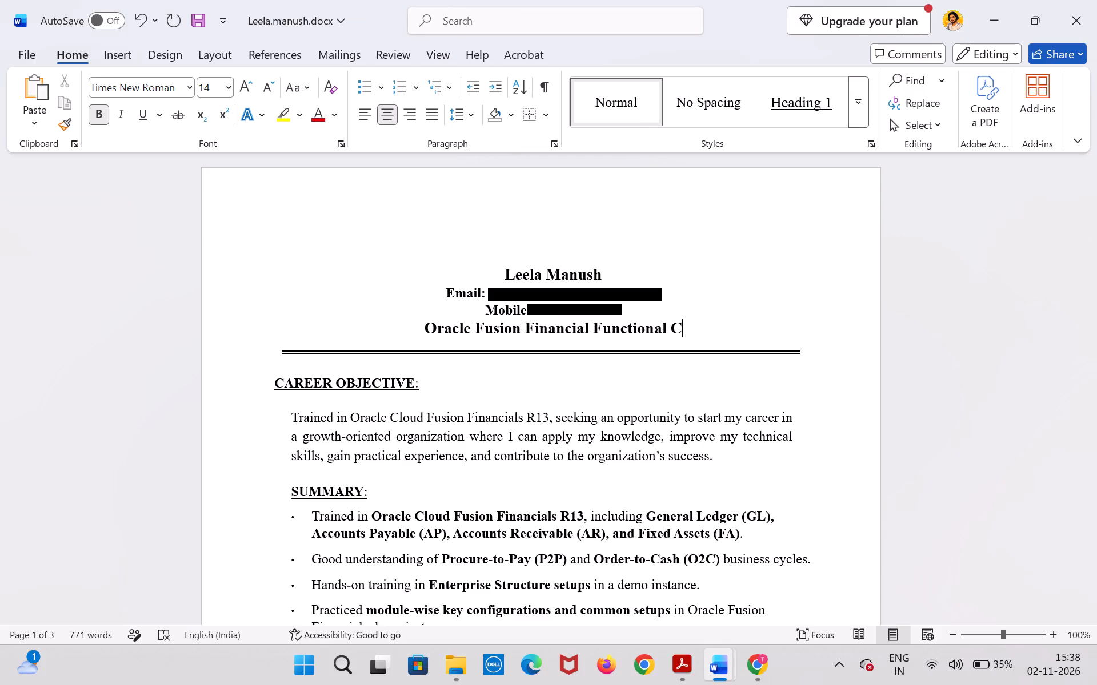
key("BackSpace")
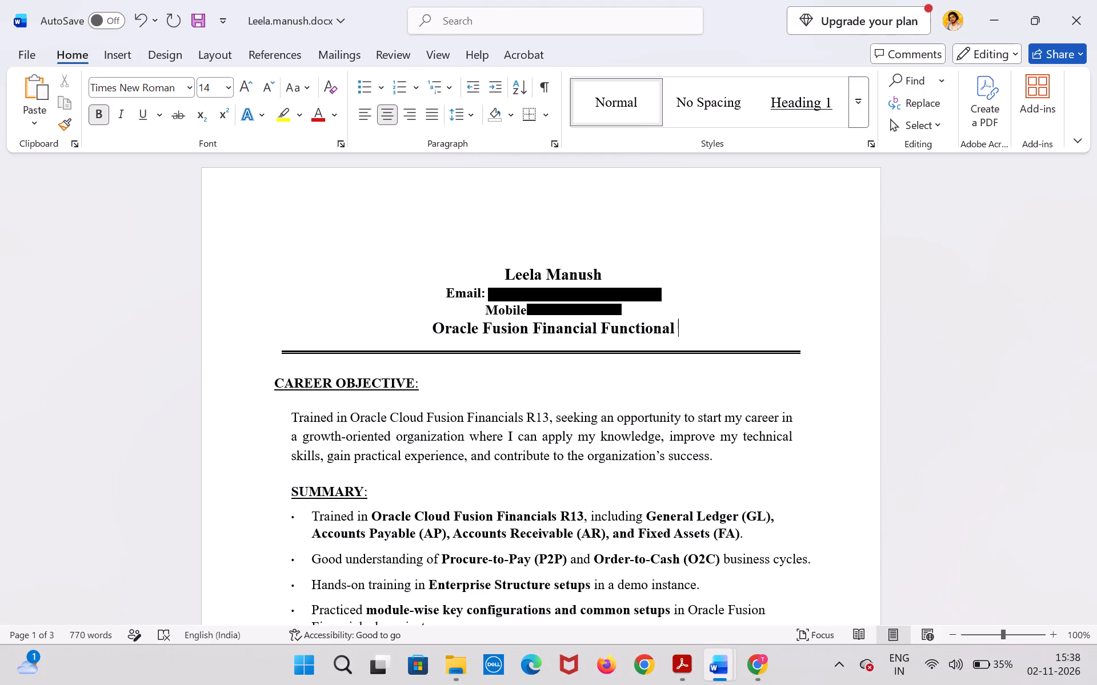
key("shift+t")
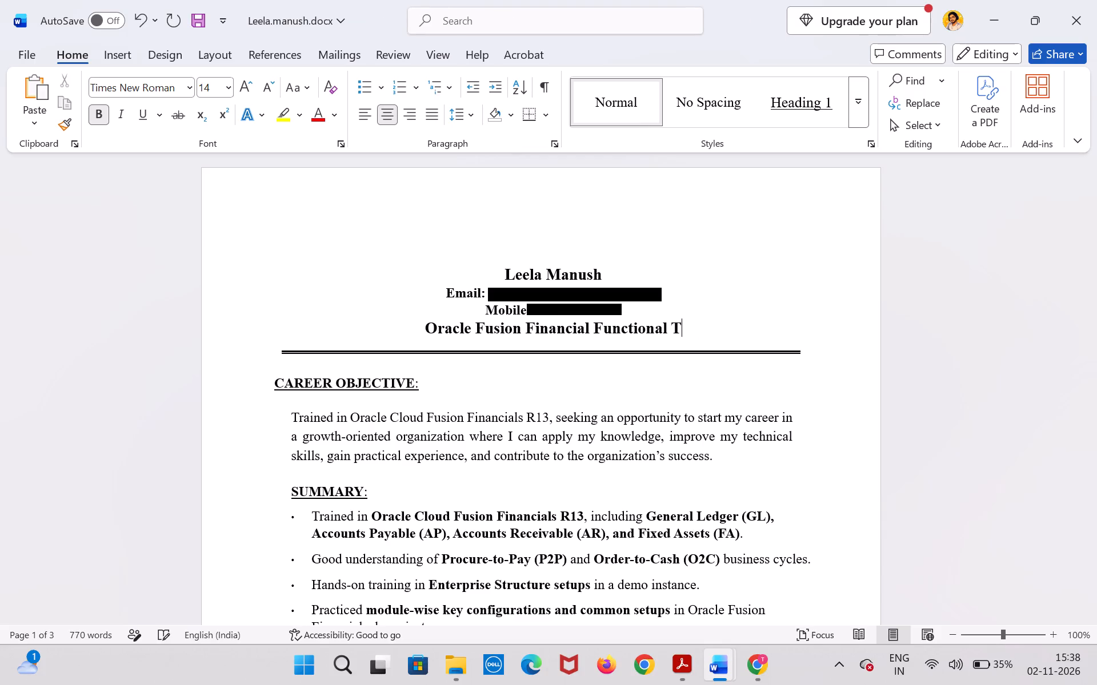
type("ra")
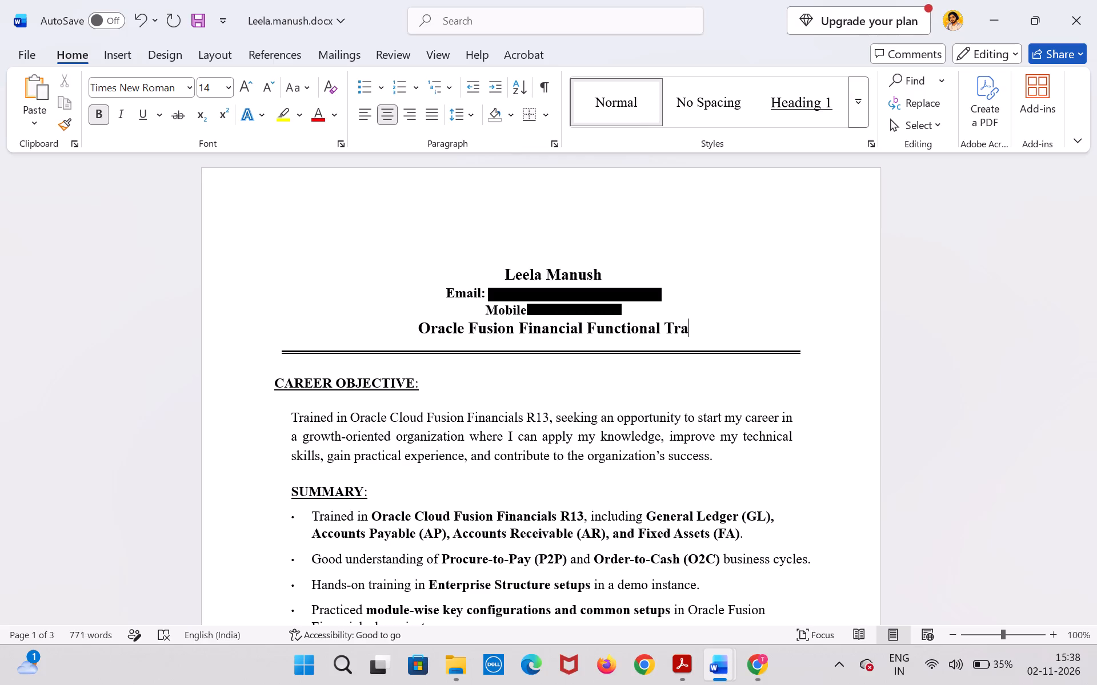
type("nn")
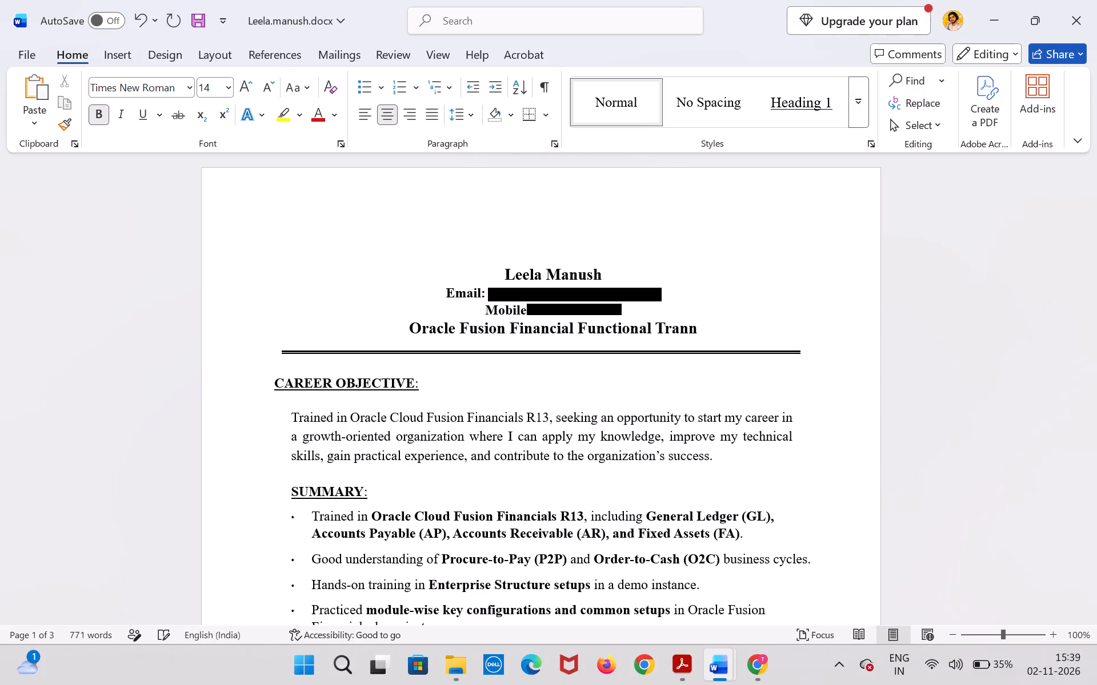
key("BackSpace")
key("BackSpace")
type("inee")
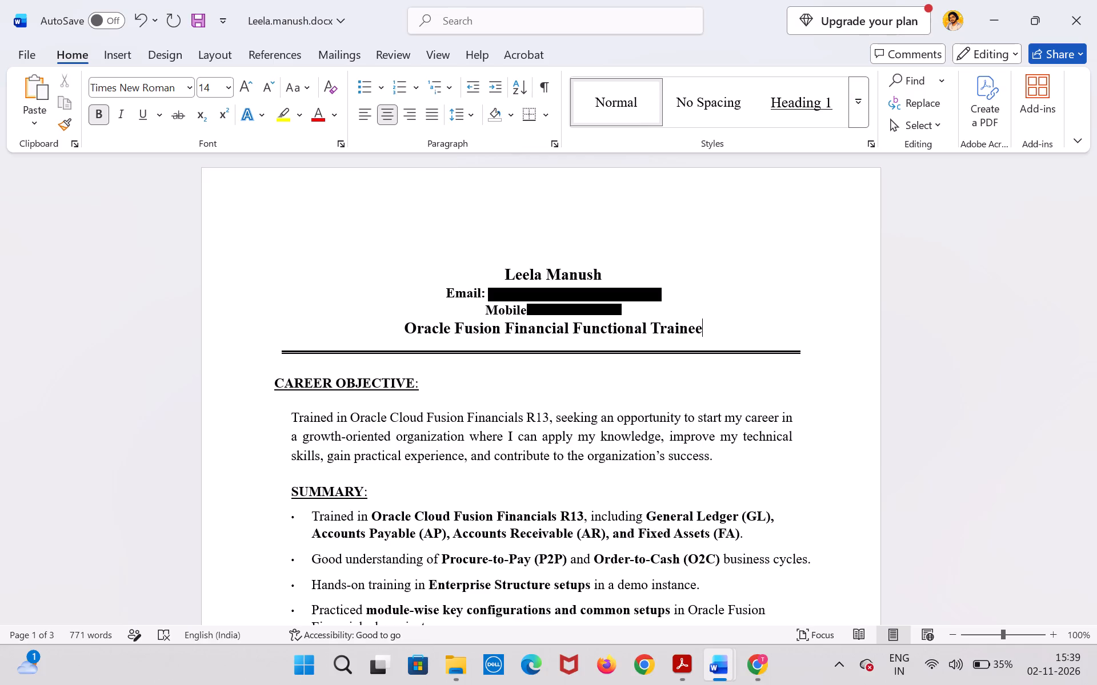
Delete the whole qualifications table, including its empty grid, from under the Education Qualification heading.
scroll(734, 335, "down", 12)
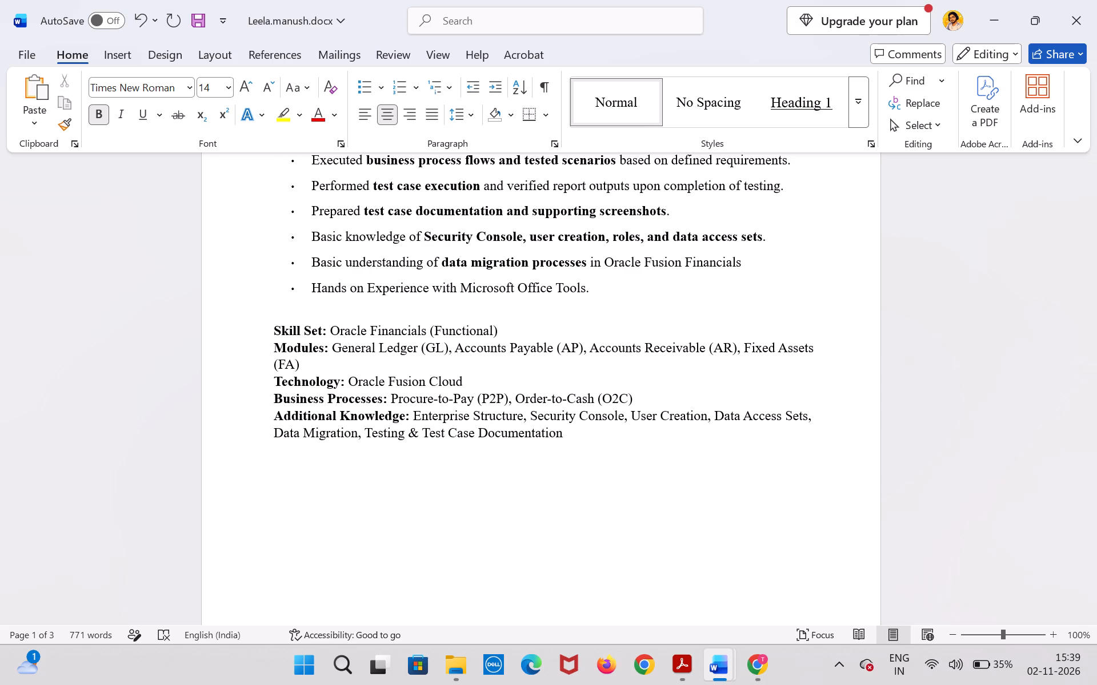
scroll(736, 337, "down", 6)
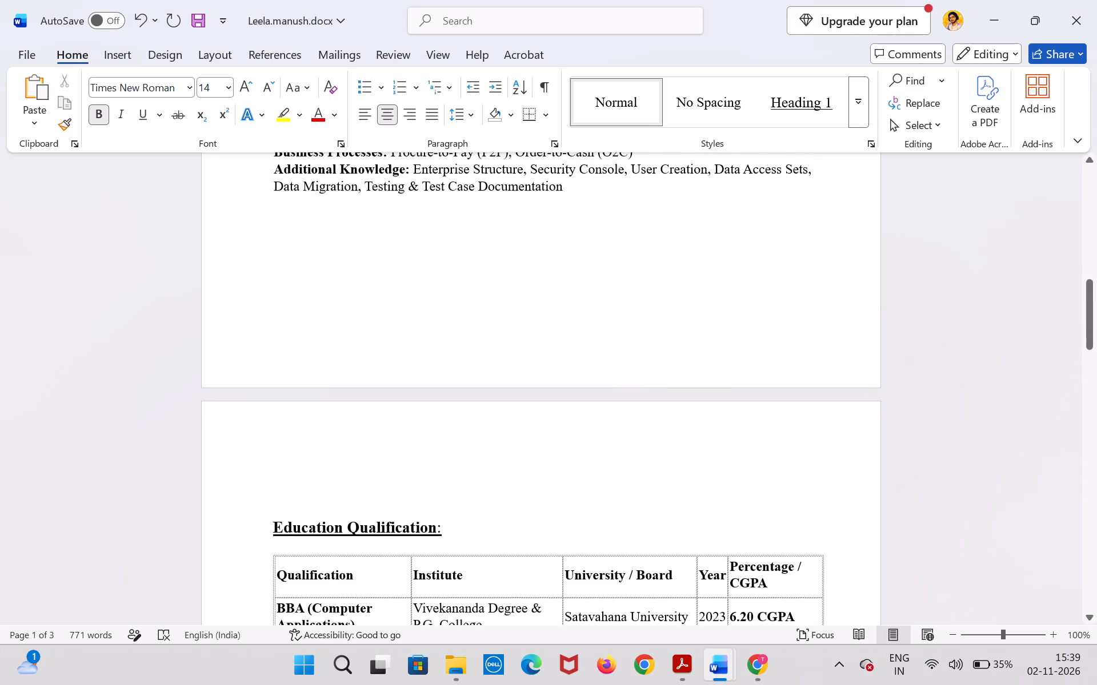
scroll(736, 337, "down", 7)
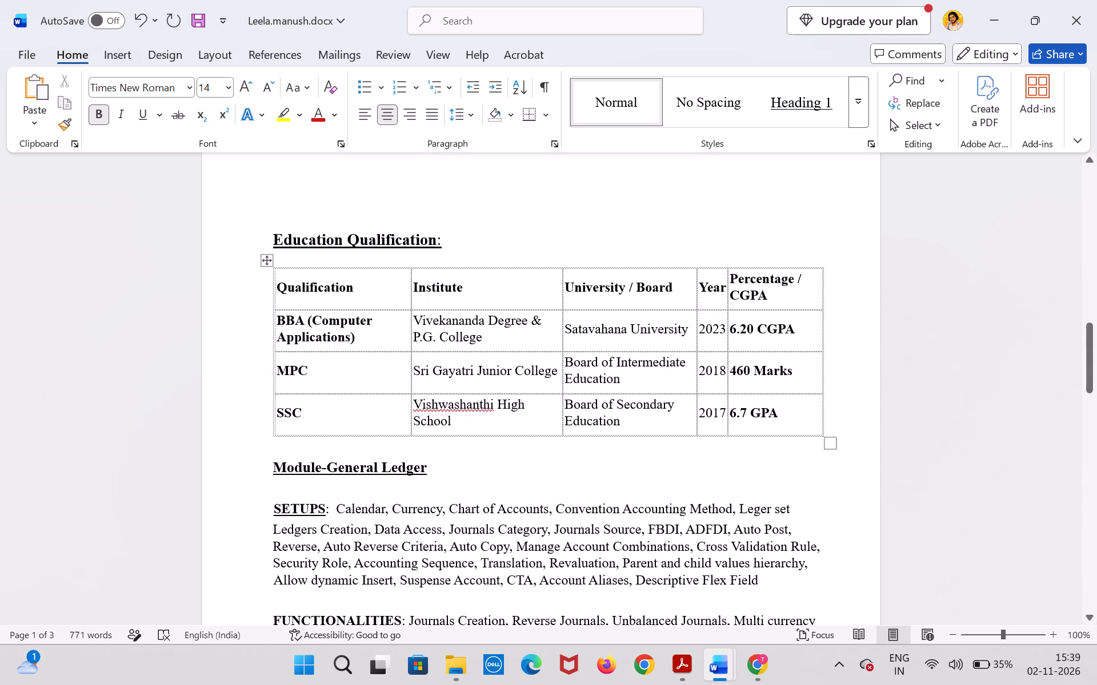
left_click(796, 420)
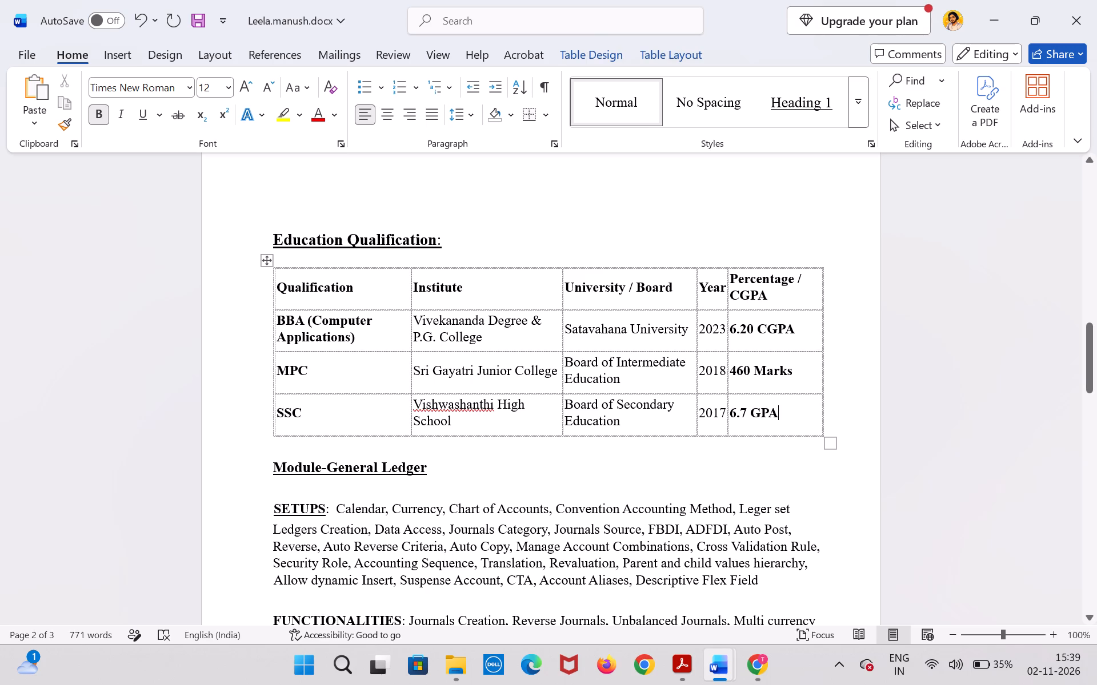
left_click_drag(269, 265, 352, 313)
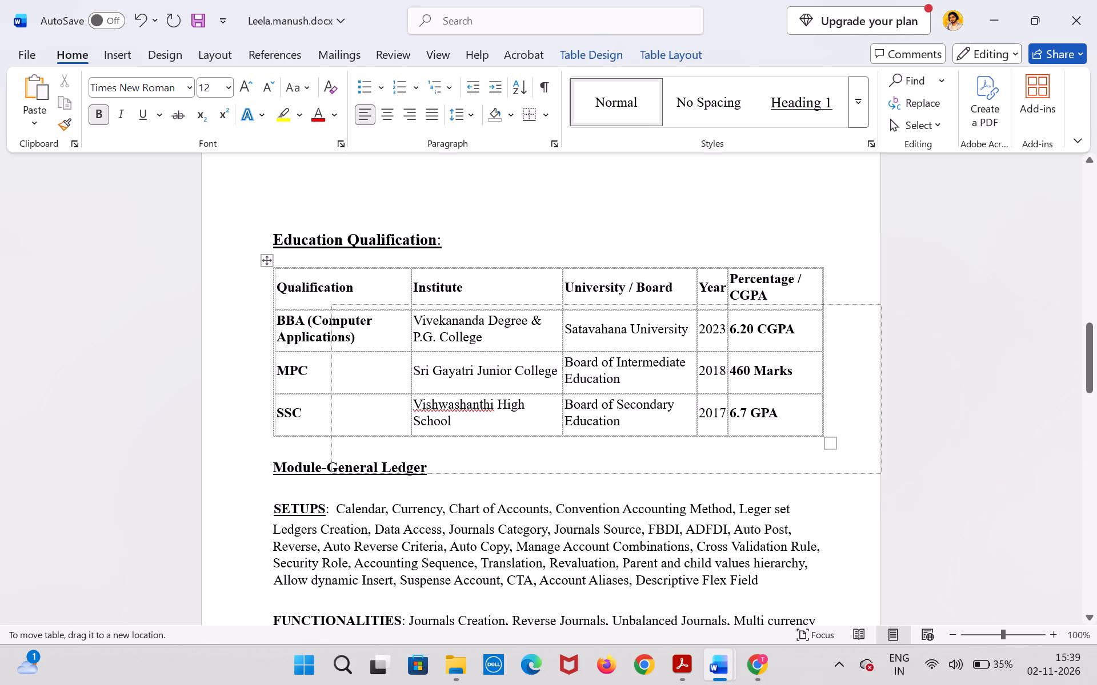
left_click_drag(352, 313, 366, 325)
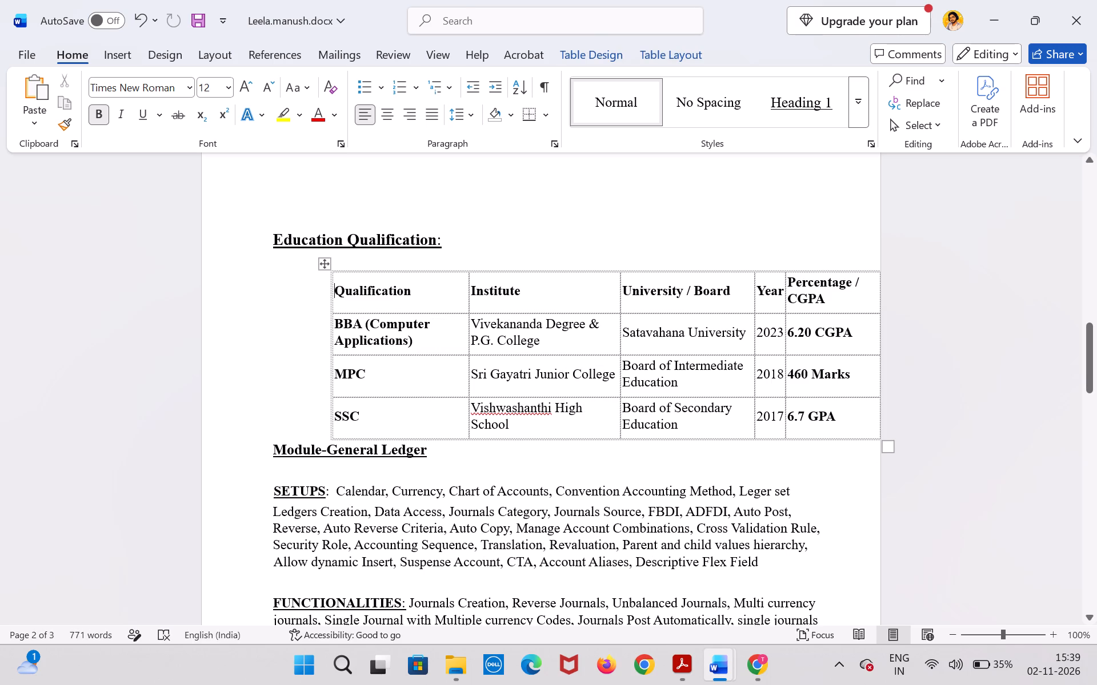
left_click(326, 263)
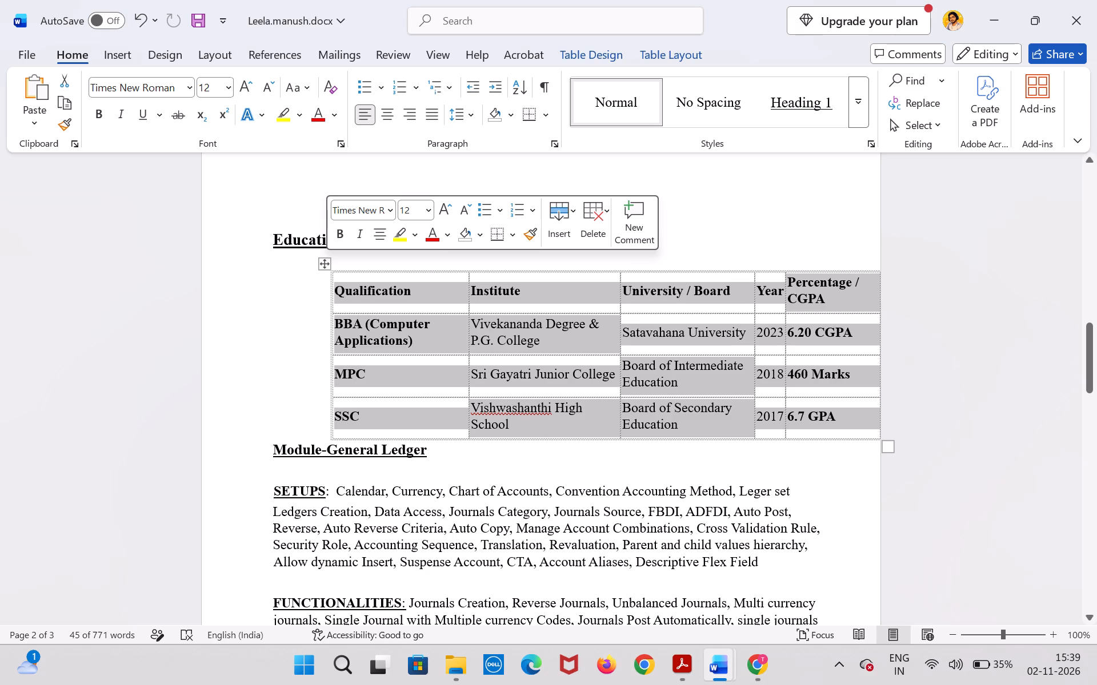
key("Delete")
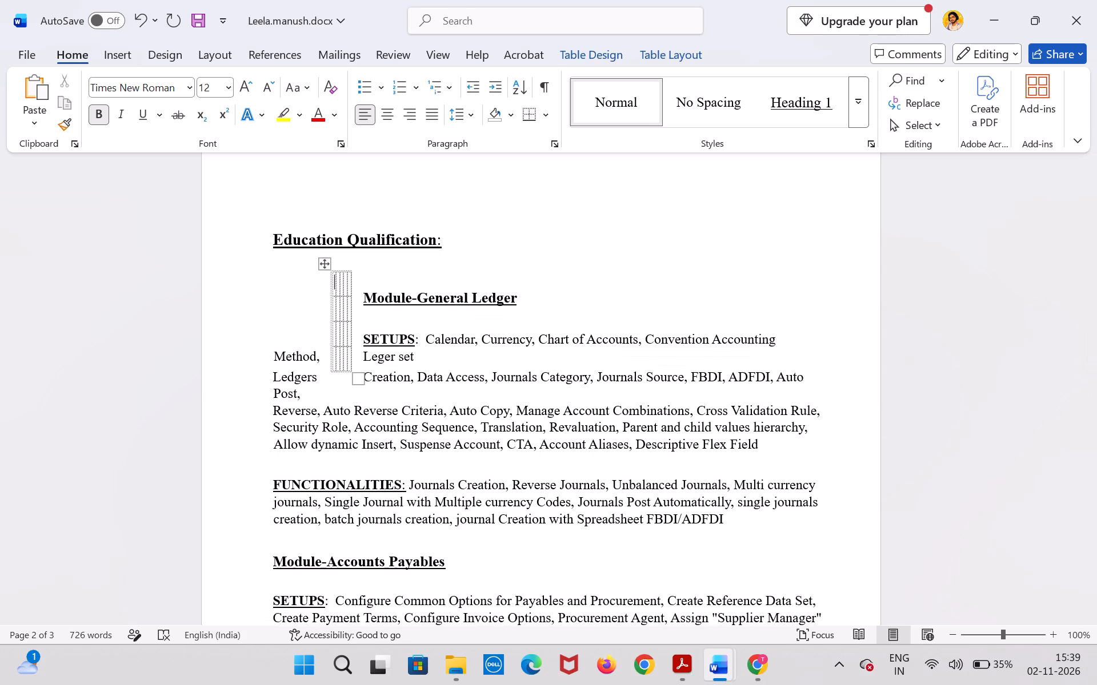
left_click(338, 281)
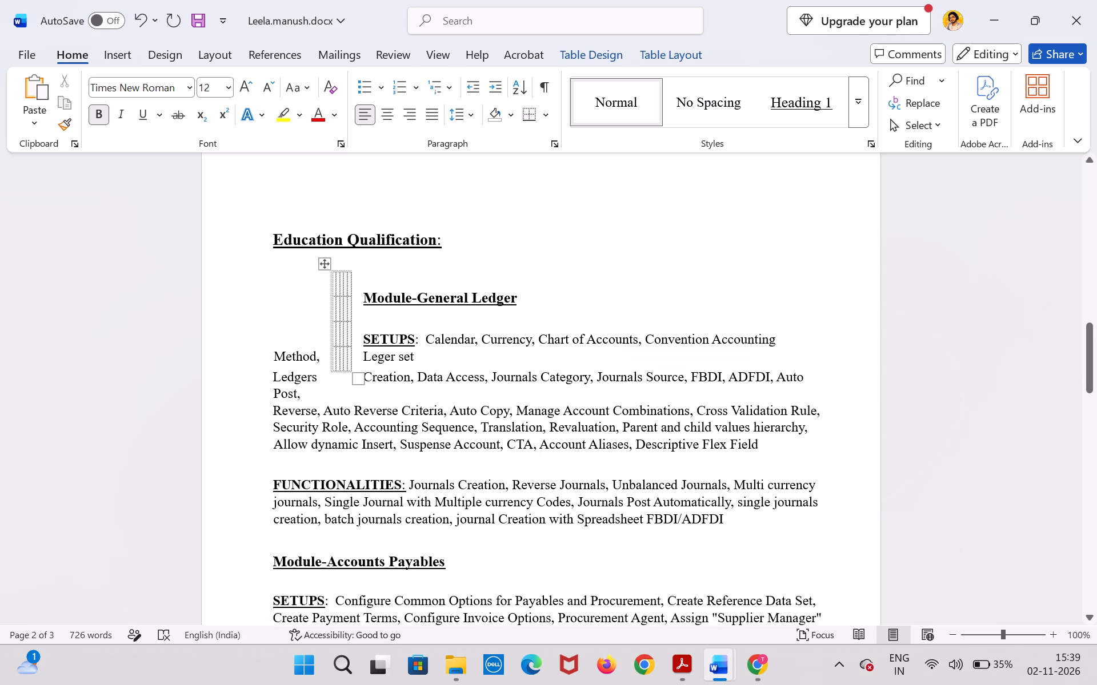
left_click(339, 283)
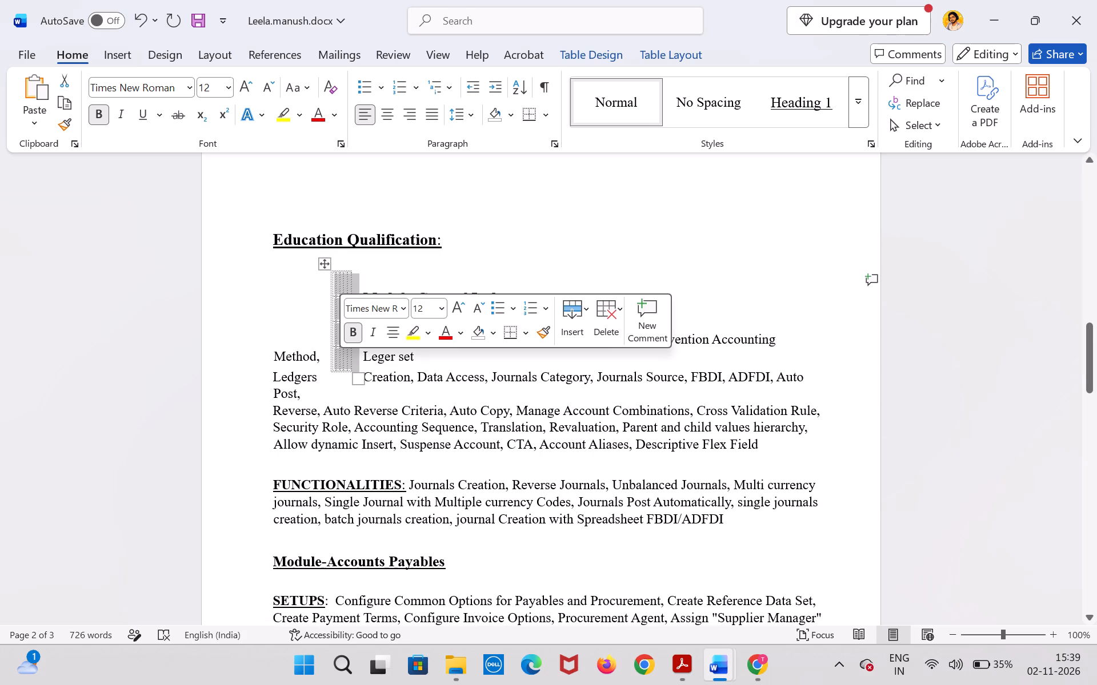
key("Delete")
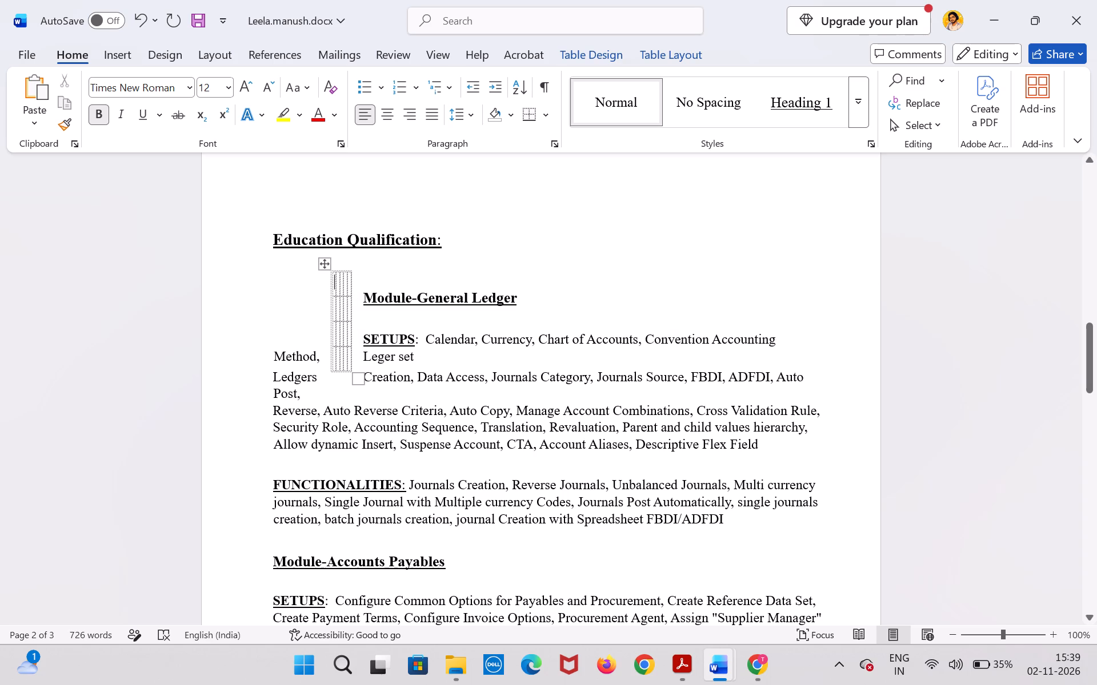
left_click(348, 320)
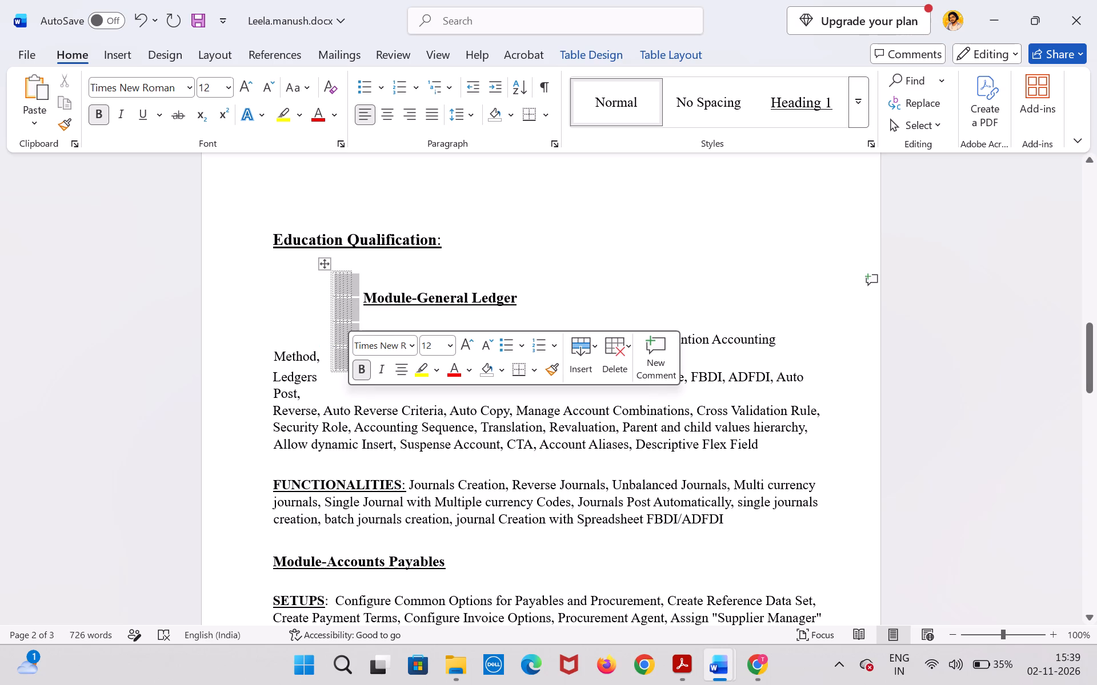
key("BackSpace")
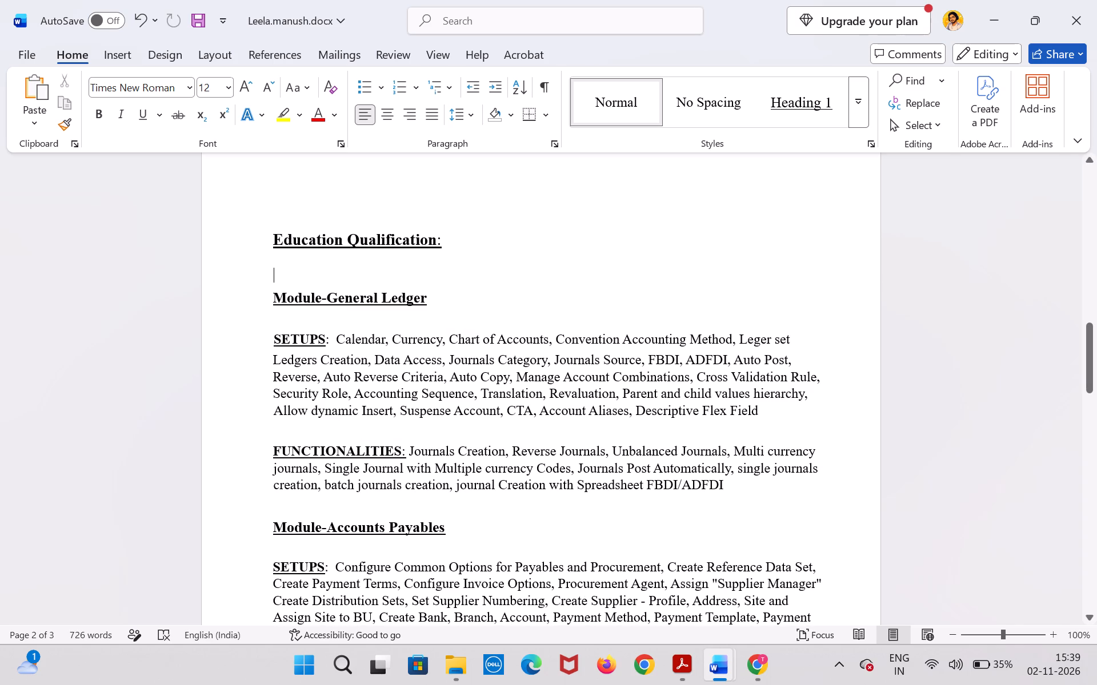
Under the Education Qualification heading, add a new bold line reading "Bachelor of Business Administration(BBA)".
left_click(453, 235)
key("Return")
key("Return")
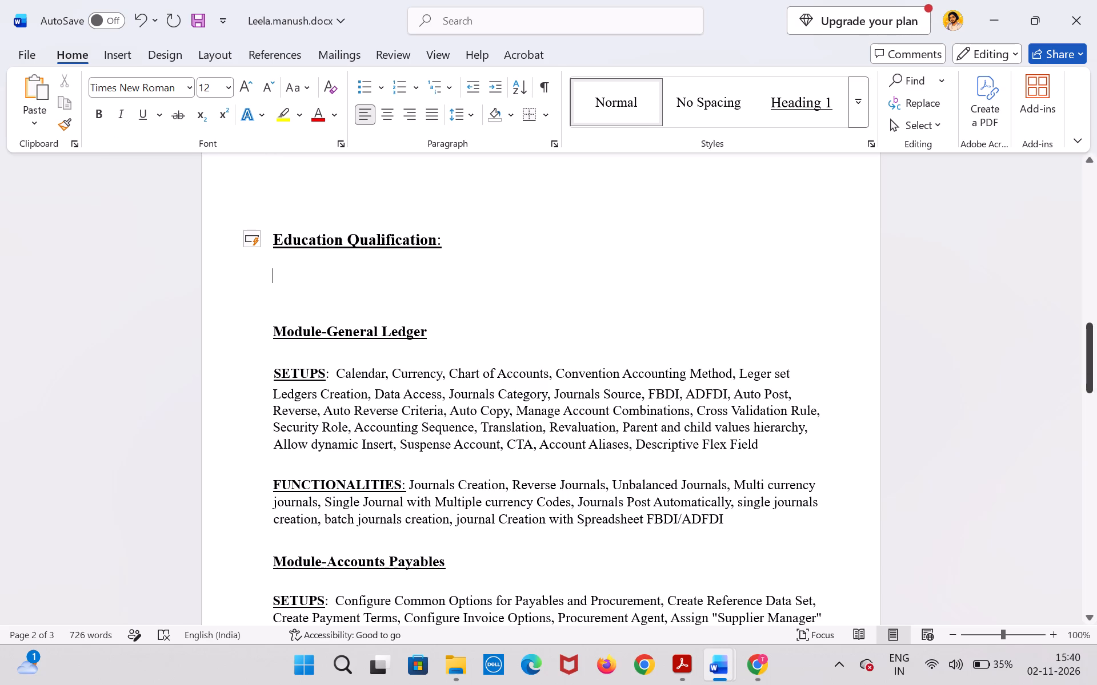
left_click(94, 114)
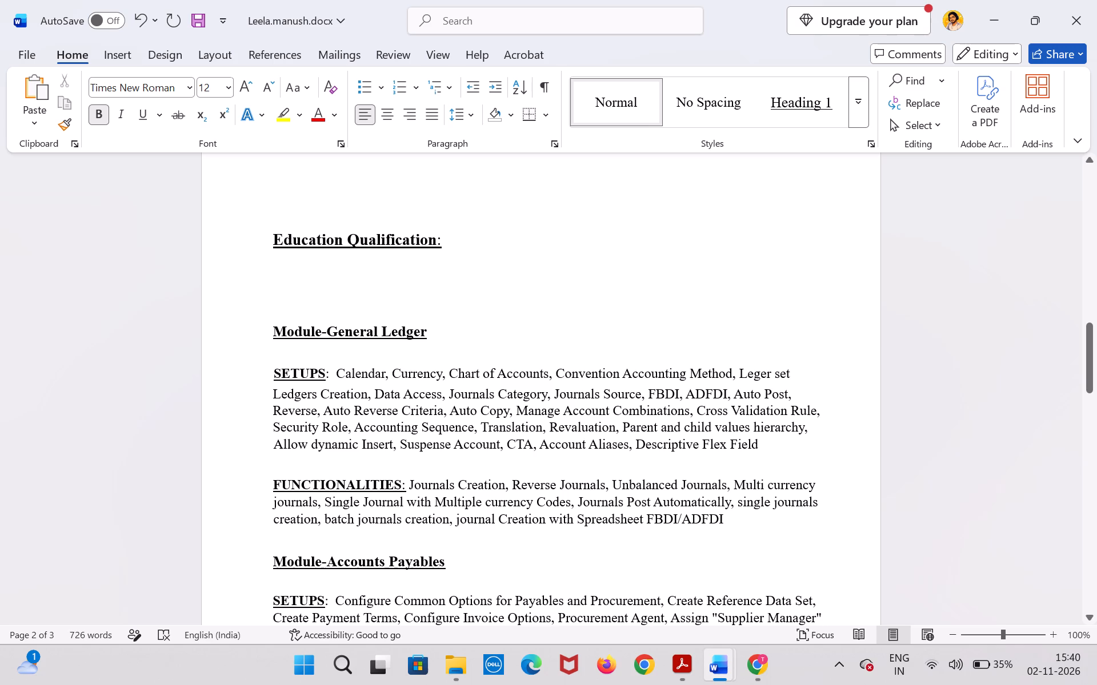
key("b")
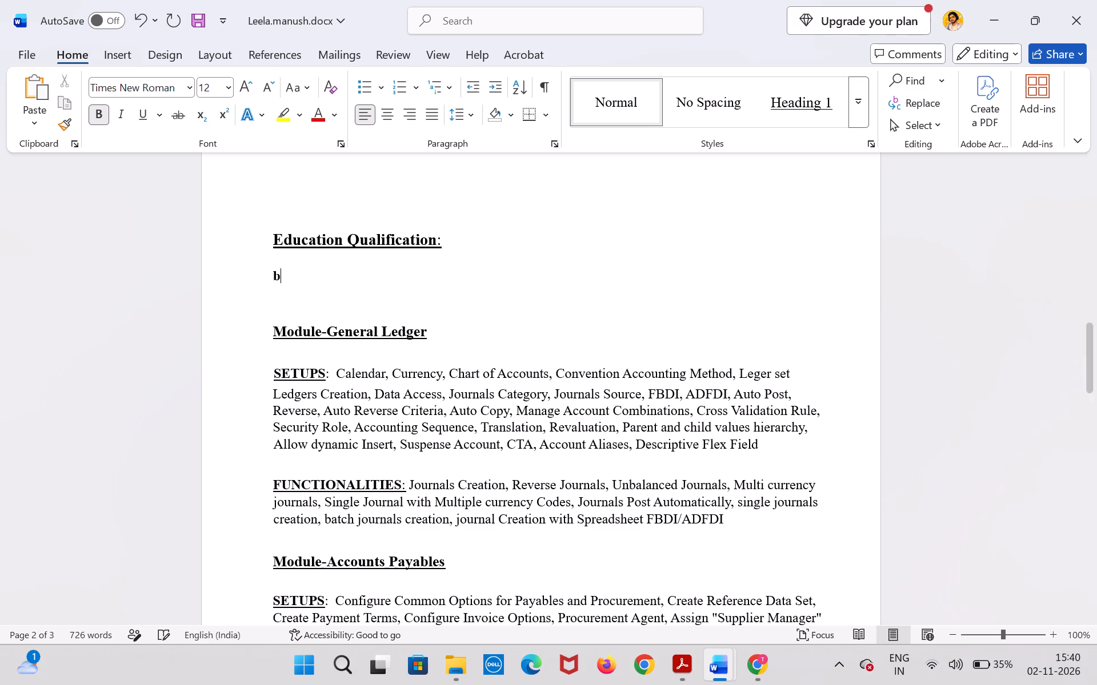
key("BackSpace")
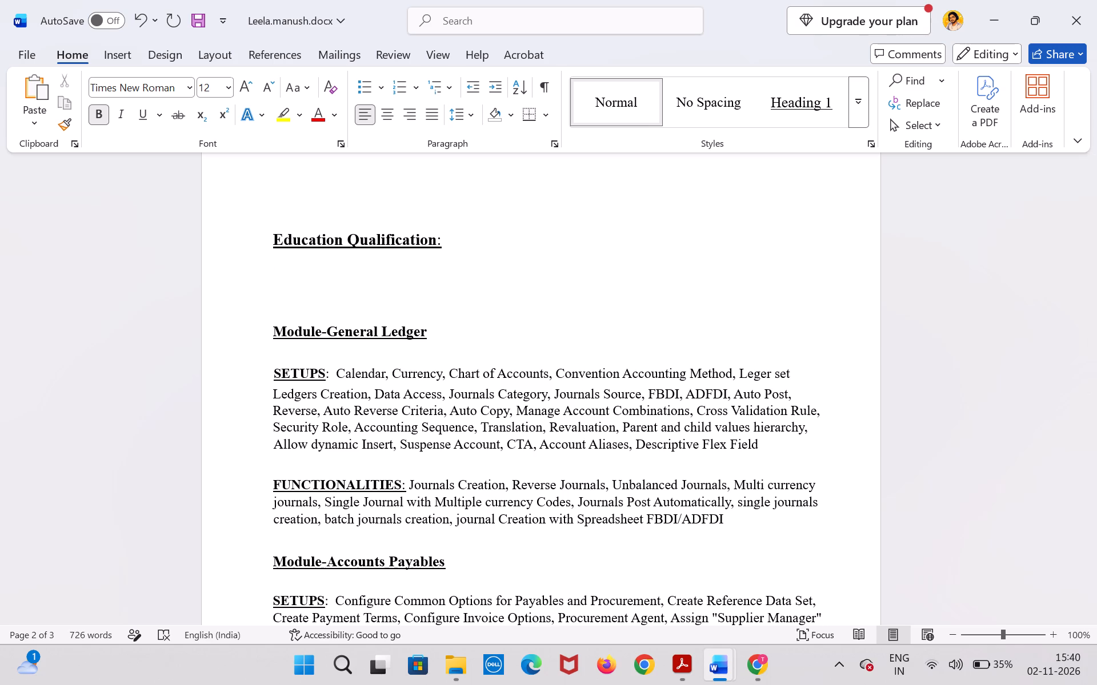
key("shift+b")
type("BA")
key("BackSpace")
key("BackSpace")
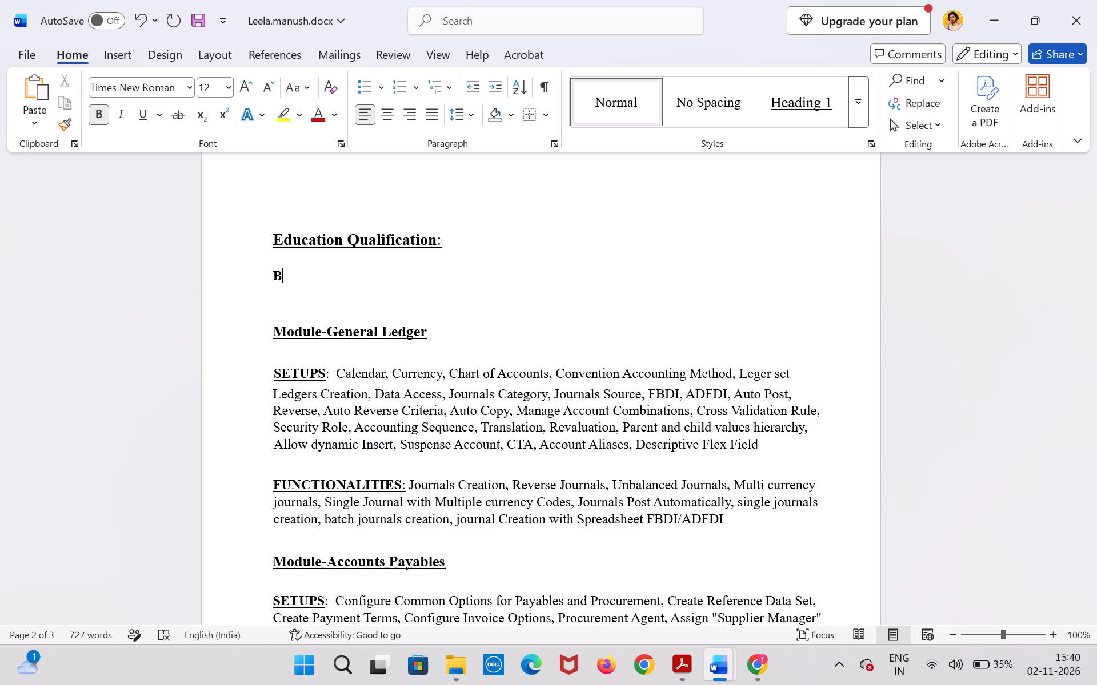
key("a")
type("chelor of")
key("space")
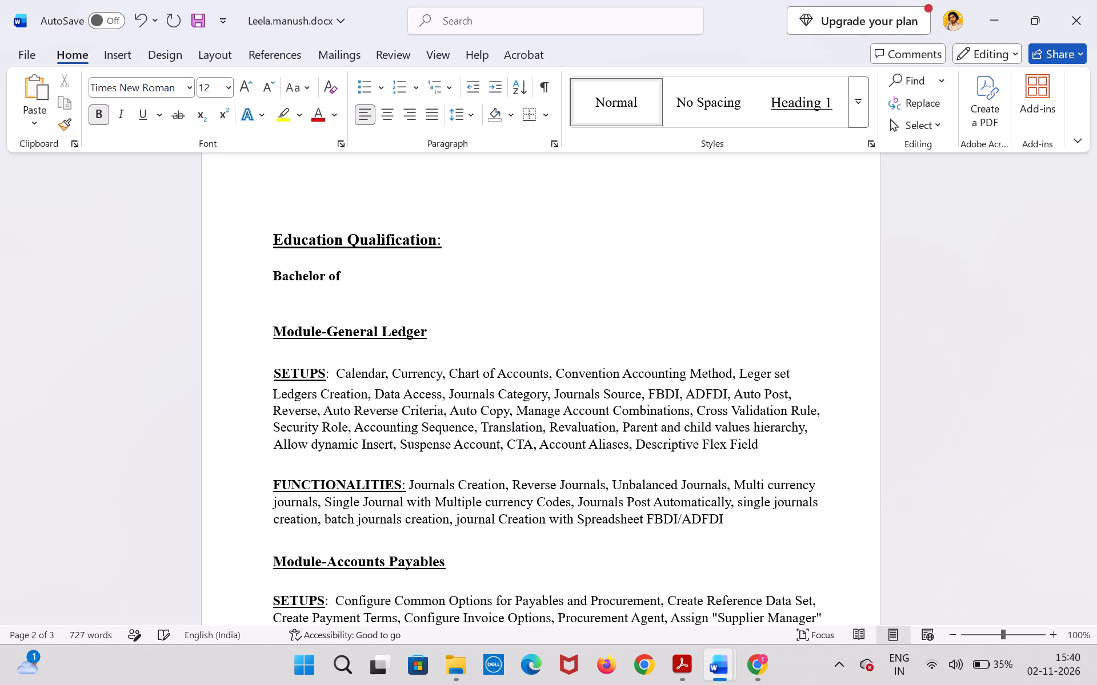
type("Business")
key("space")
key("shift+a")
key("d")
type("ministration")
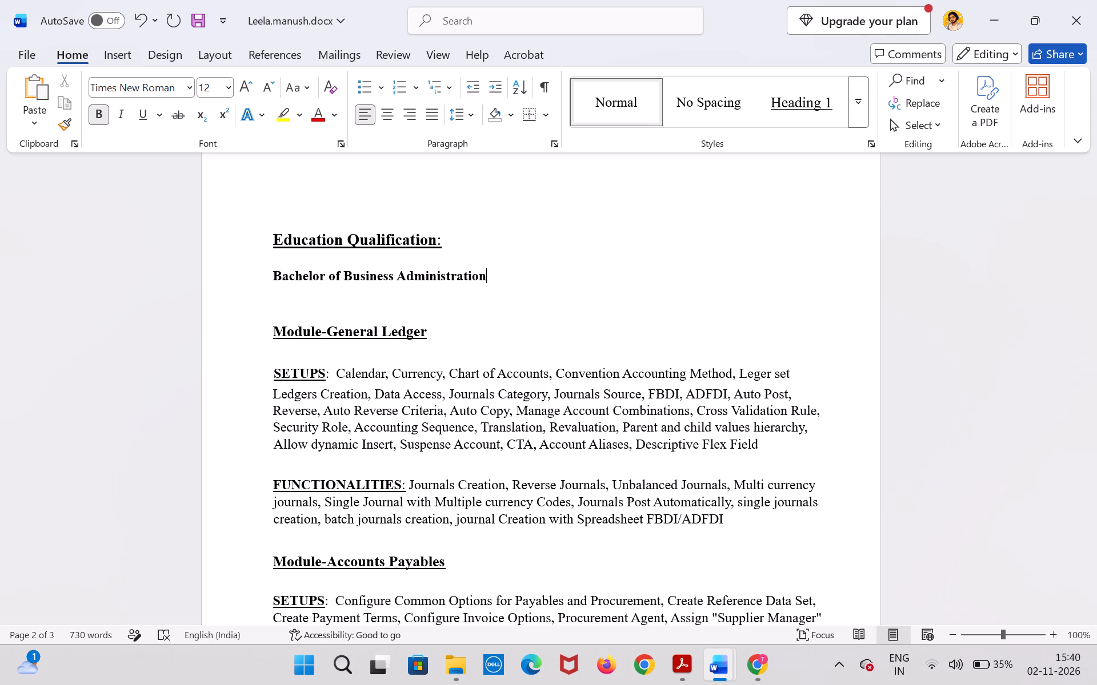
key("shift+parenleft")
type("BBA")
key("shift+parenright")
key("minus")
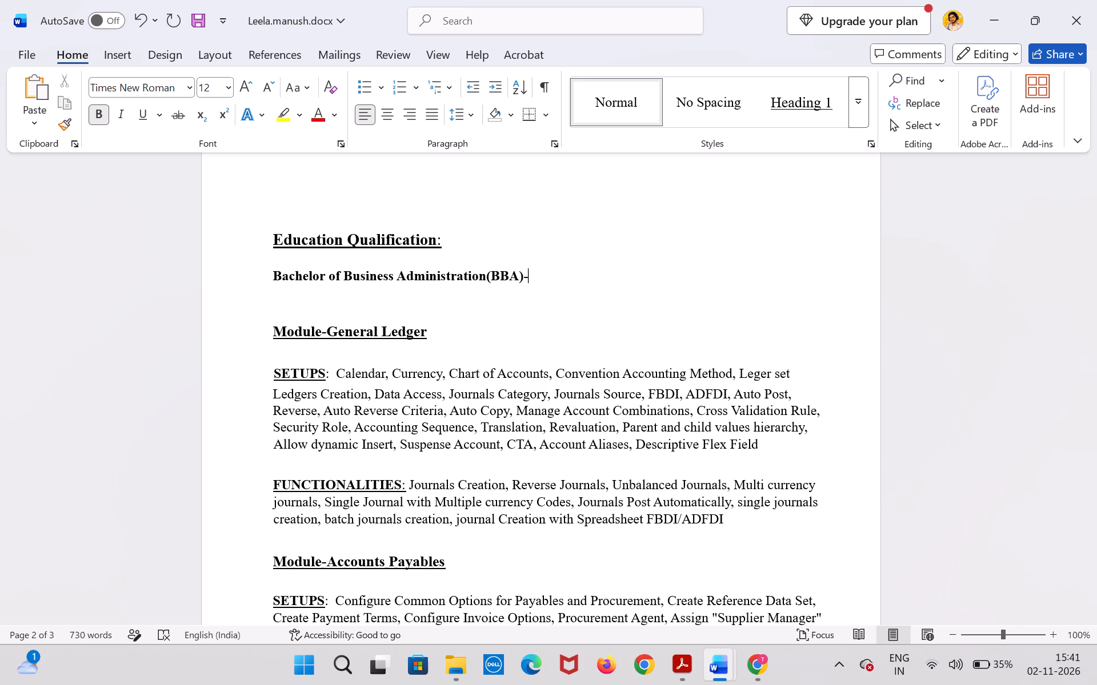
key("BackSpace")
Extend the degree line, after a space, with the specialisation and year "Computer Applications-2023".
key("shift+c")
type("omp")
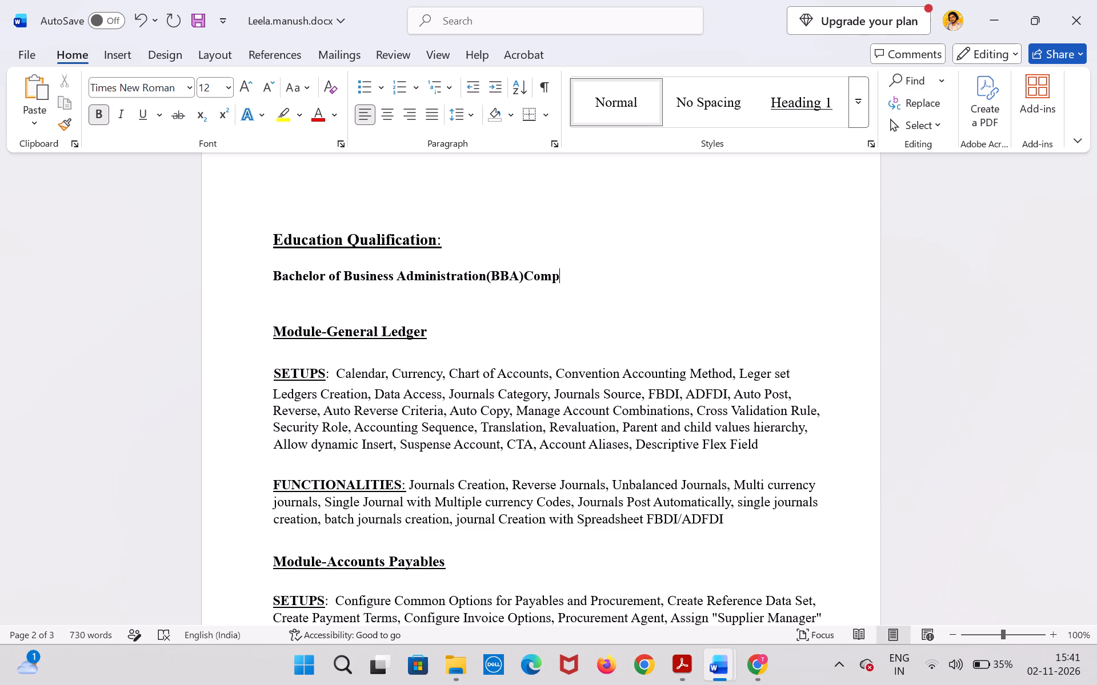
key("Left")
key("Left")
key("Left")
key("Left")
key("space")
key("Right")
key("Right")
key("Right")
key("Right")
type("uter")
key("space")
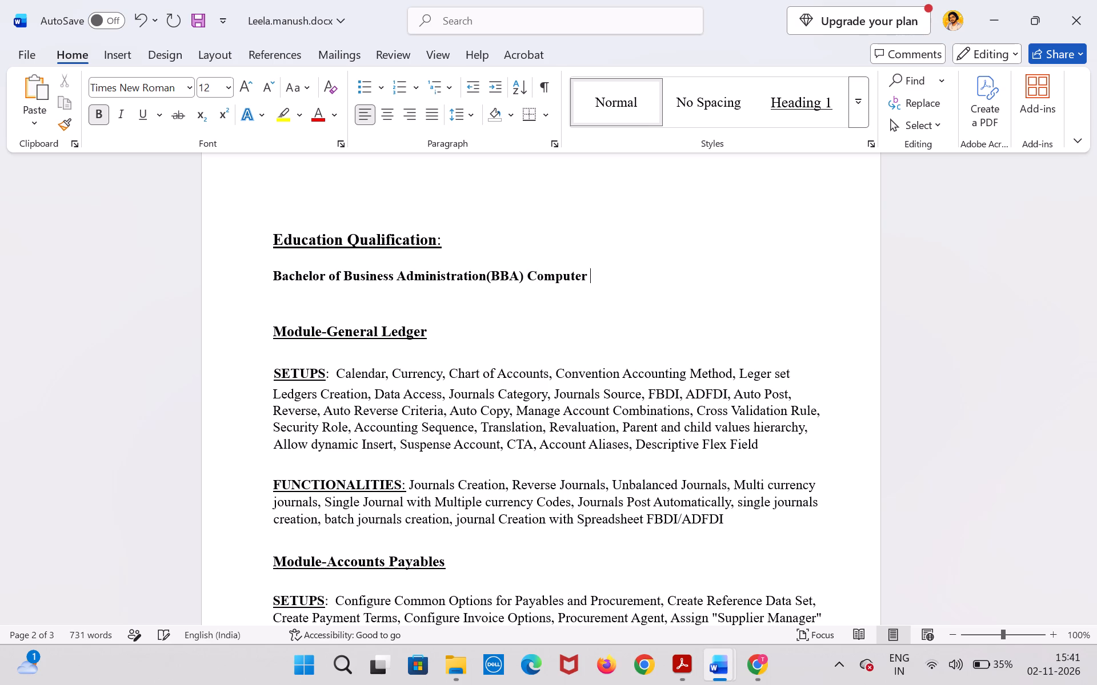
key("shift+a")
type("poo")
key("BackSpace")
key("BackSpace")
key("p")
key("BackSpace")
key("p")
type("lications")
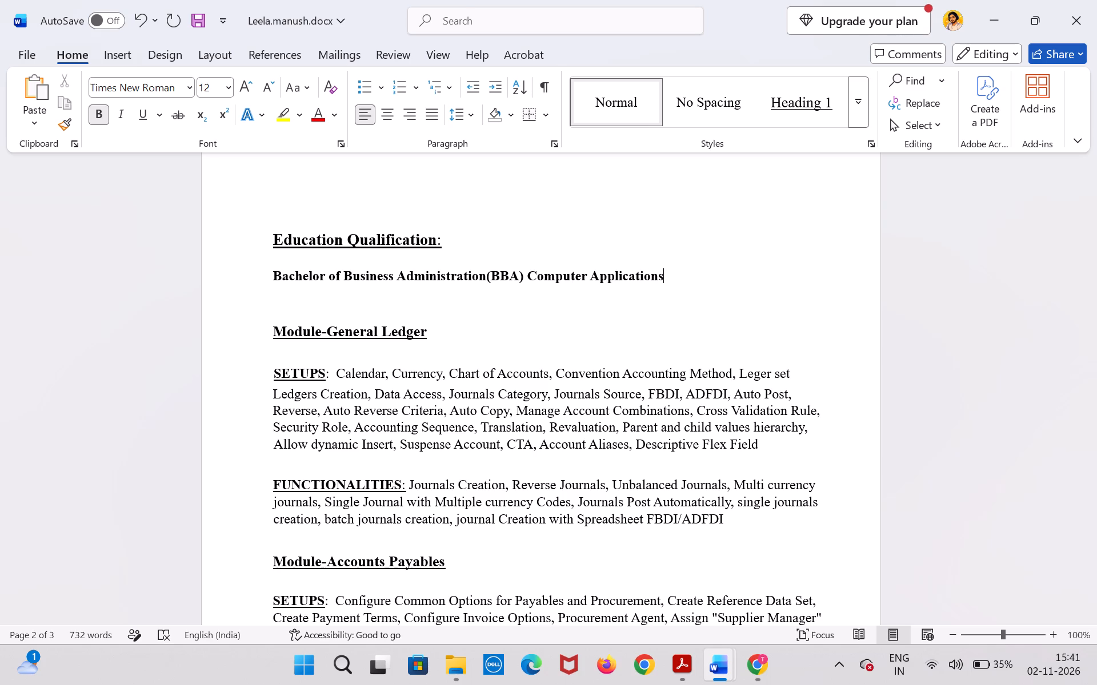
key("minus")
type("2023")
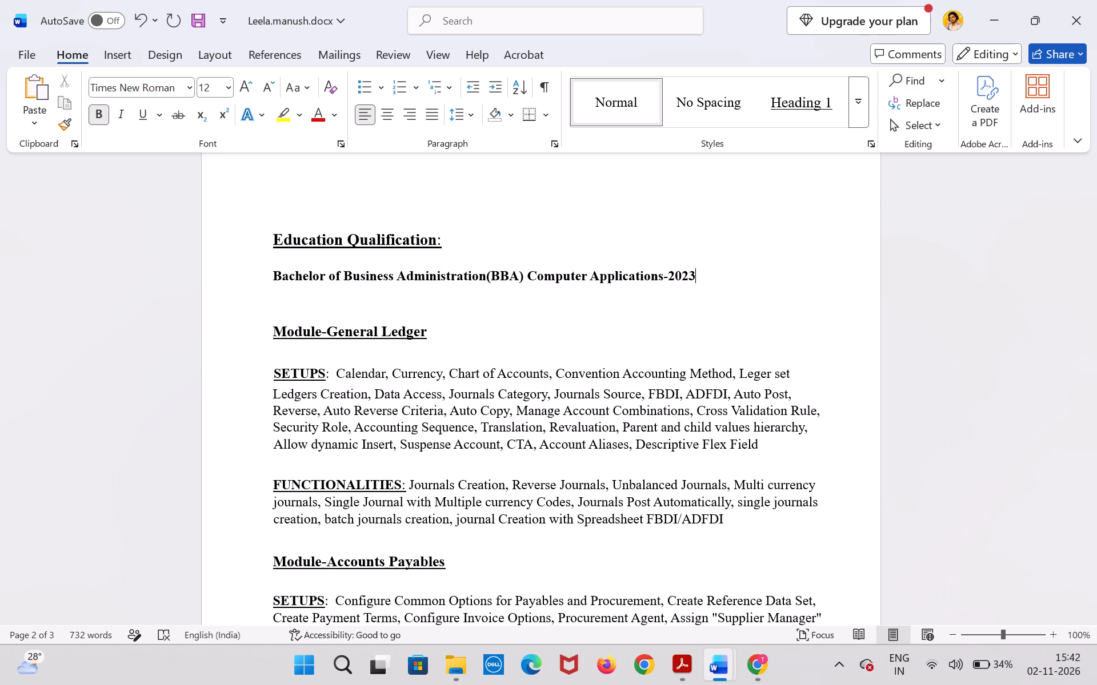
Save the resume document.
key("ctrl+s")
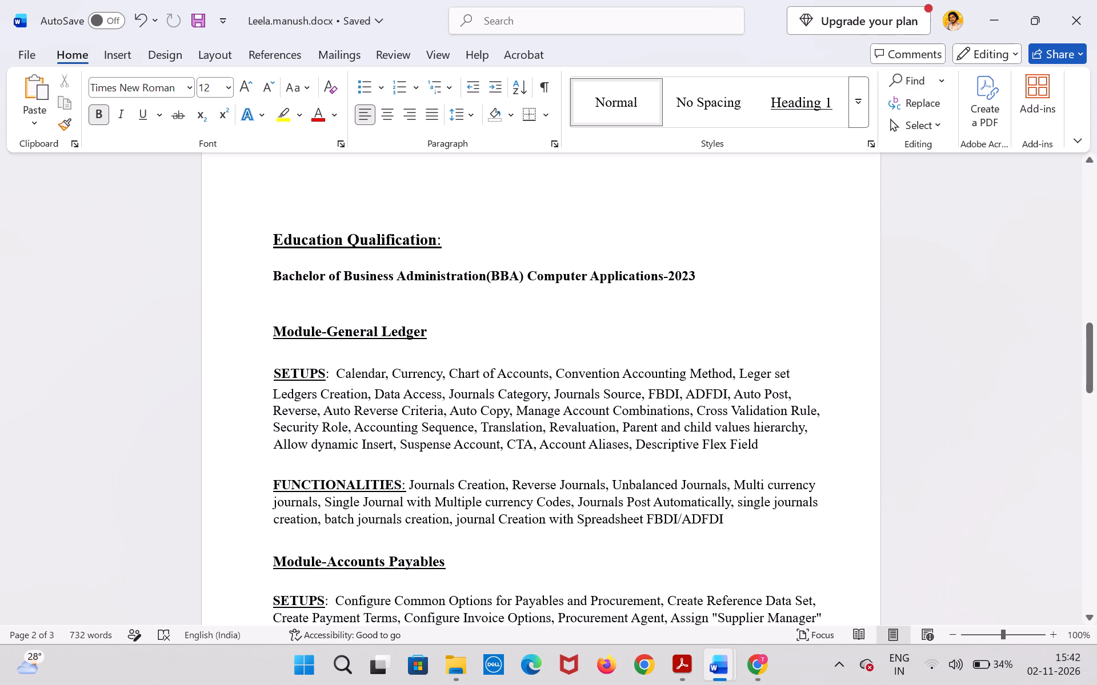
Insert two blank lines before the "Module-Accounts Receivables" heading to move it onto the page with its SETUPS text.
scroll(491, 434, "up", 11)
scroll(491, 434, "down", 1)
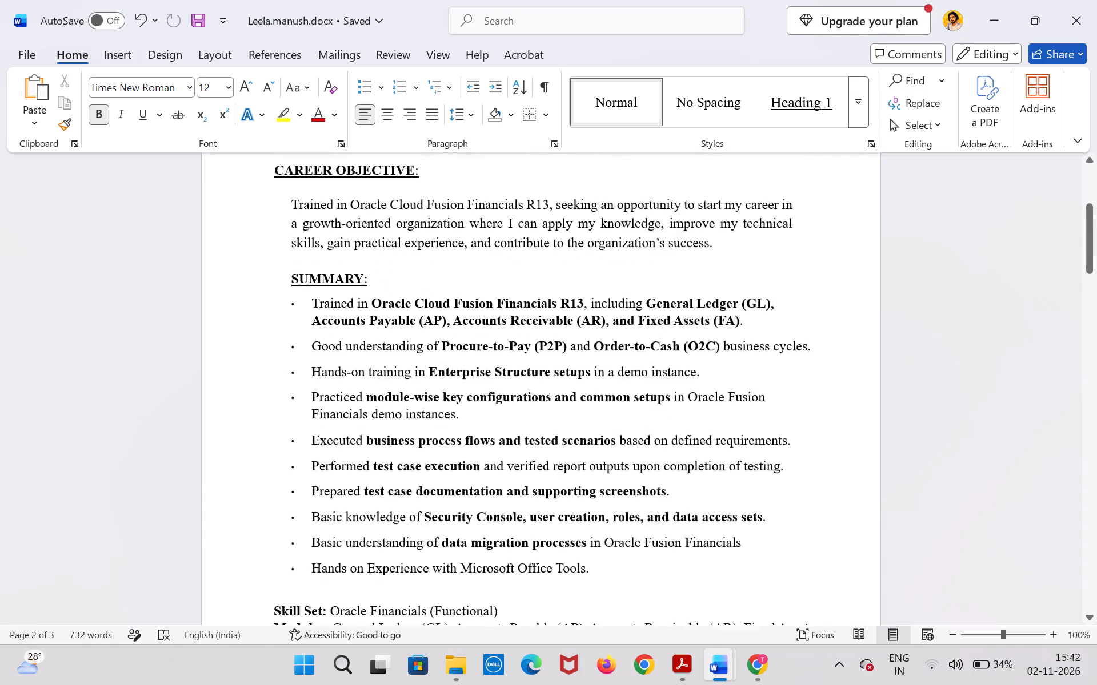
scroll(491, 434, "down", 1)
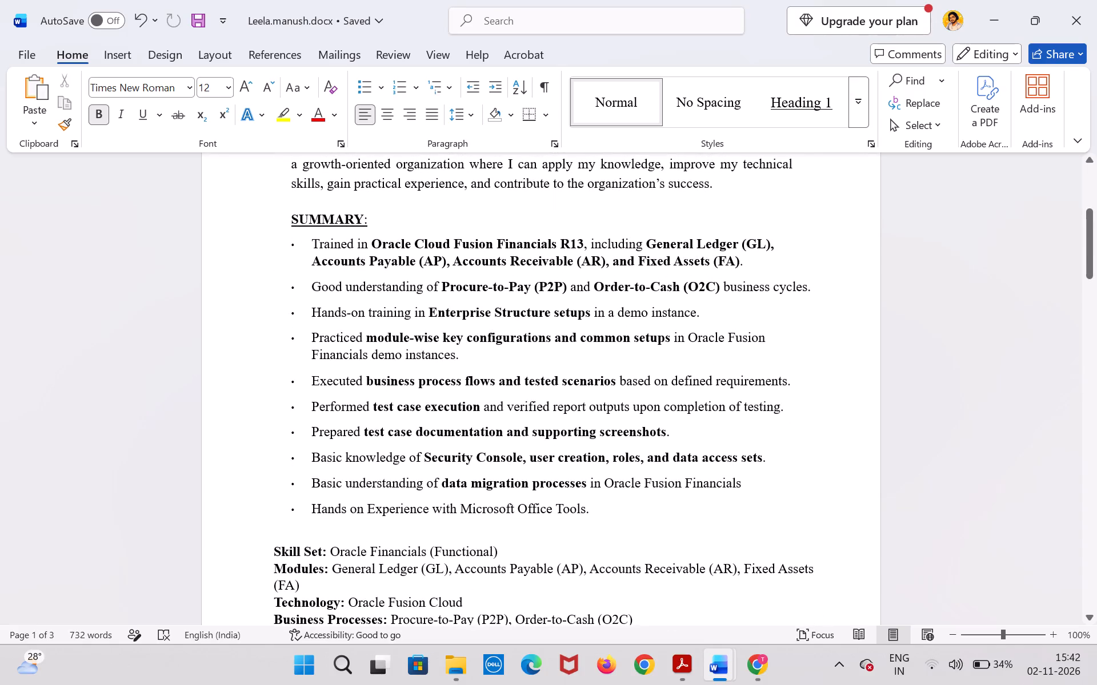
scroll(582, 391, "down", 2)
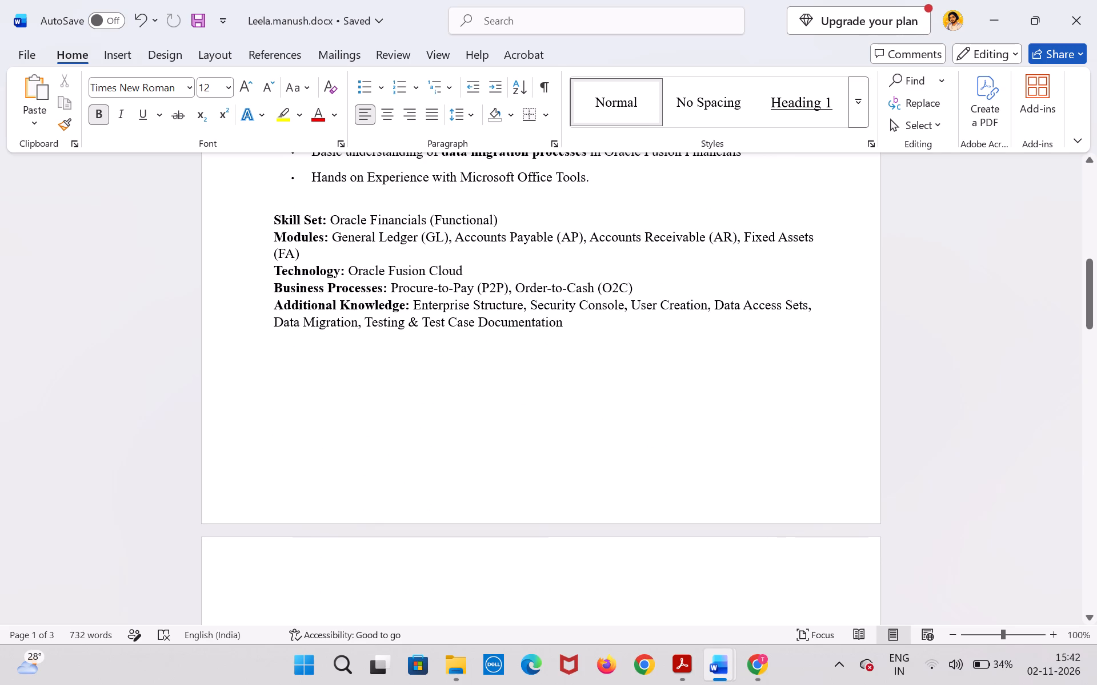
scroll(468, 359, "down", 6)
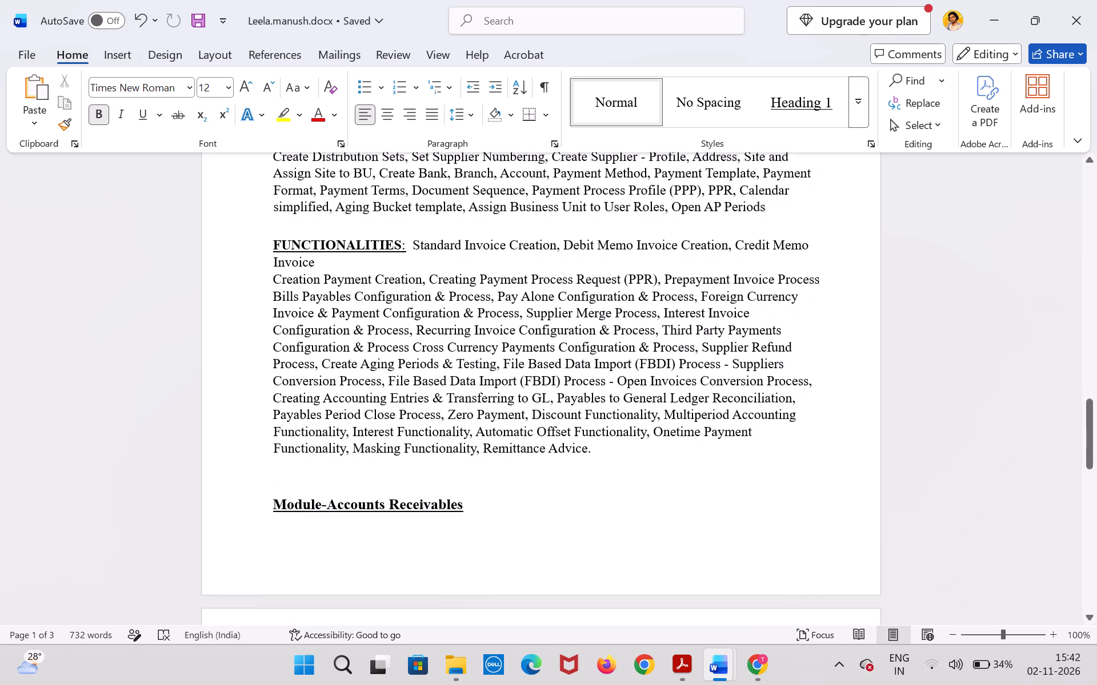
scroll(468, 359, "down", 1)
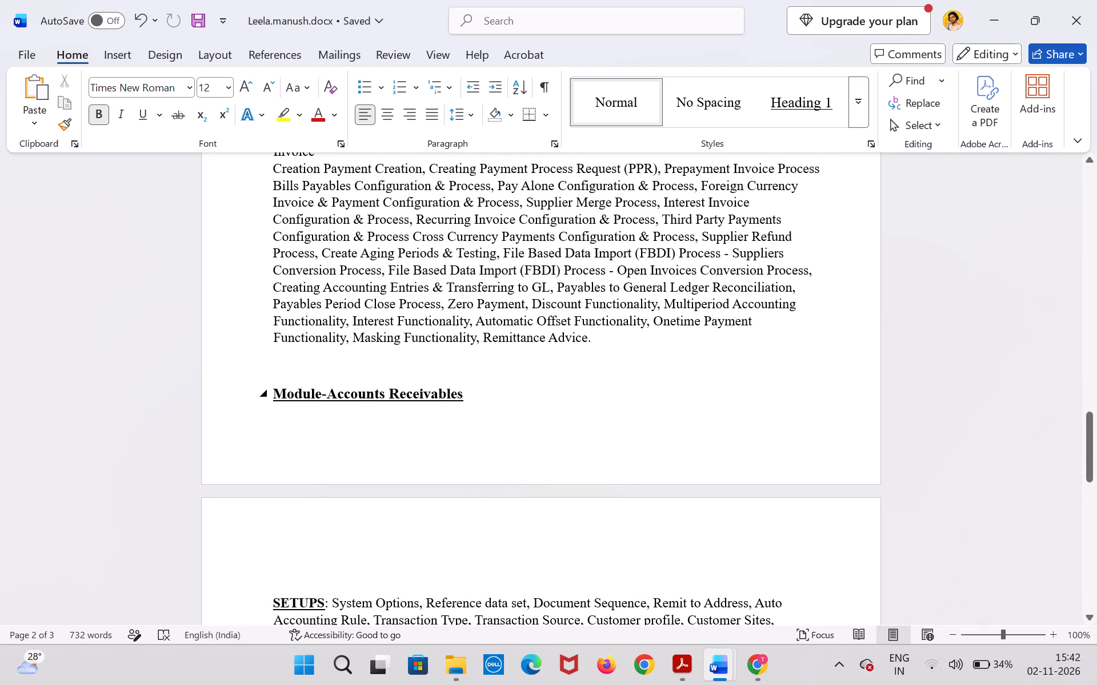
left_click(271, 389)
key("Return")
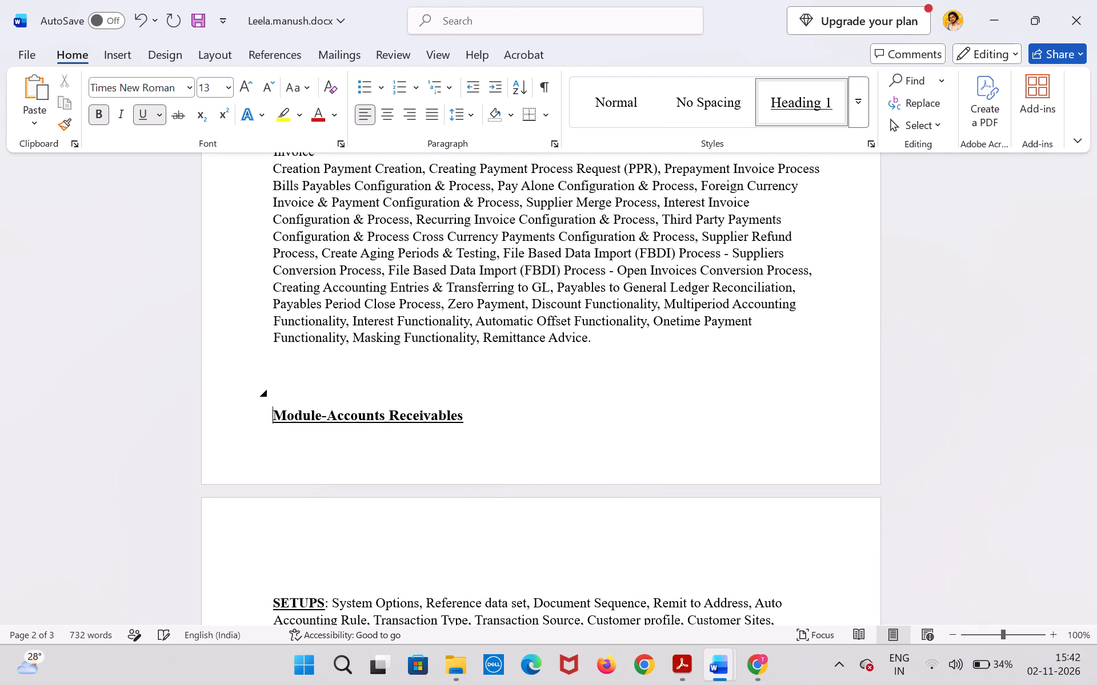
key("Return")
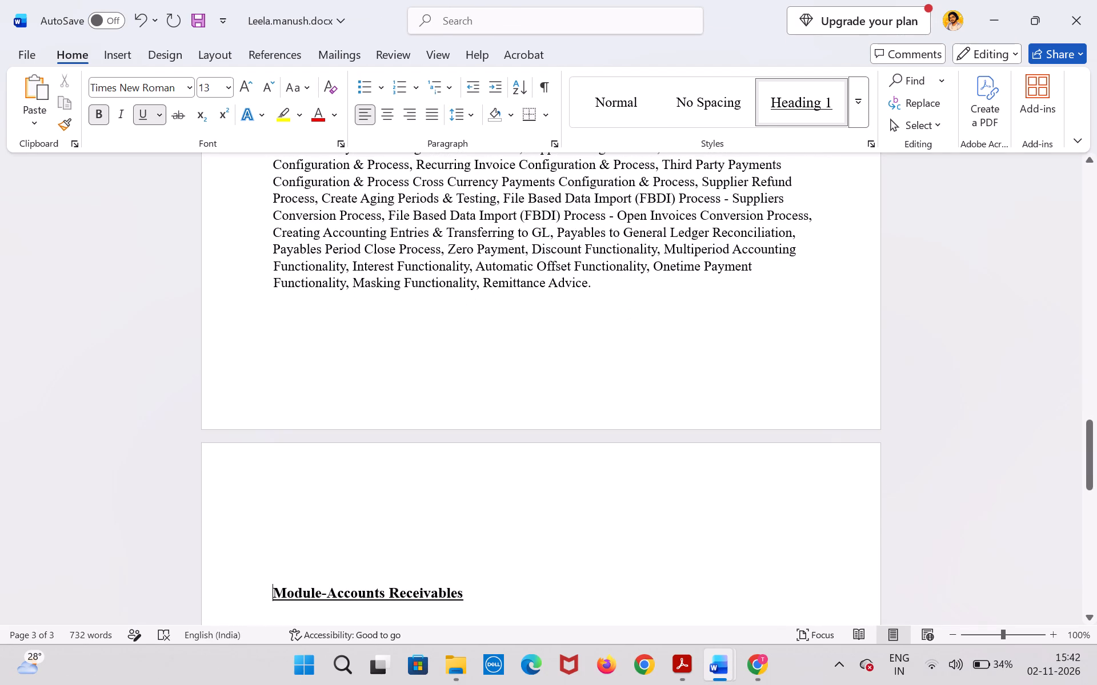
scroll(368, 286, "down", 2)
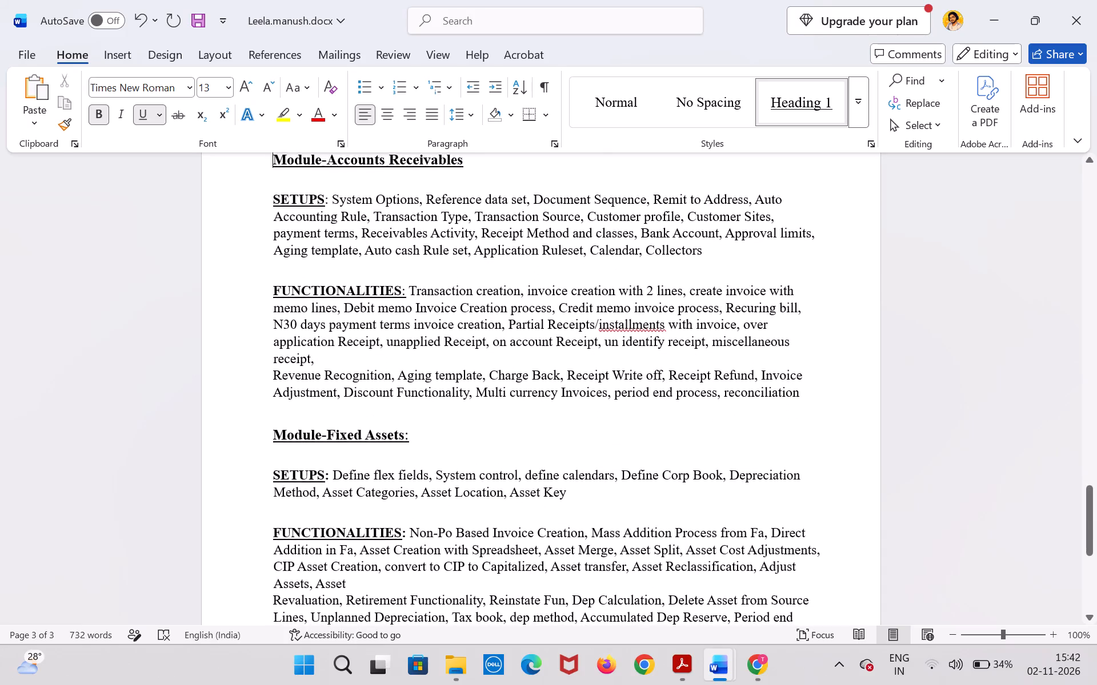
Remove the word "Functional" from the job title in the resume header so it reads "Oracle Fusion Financial Trainee".
scroll(368, 286, "down", 3)
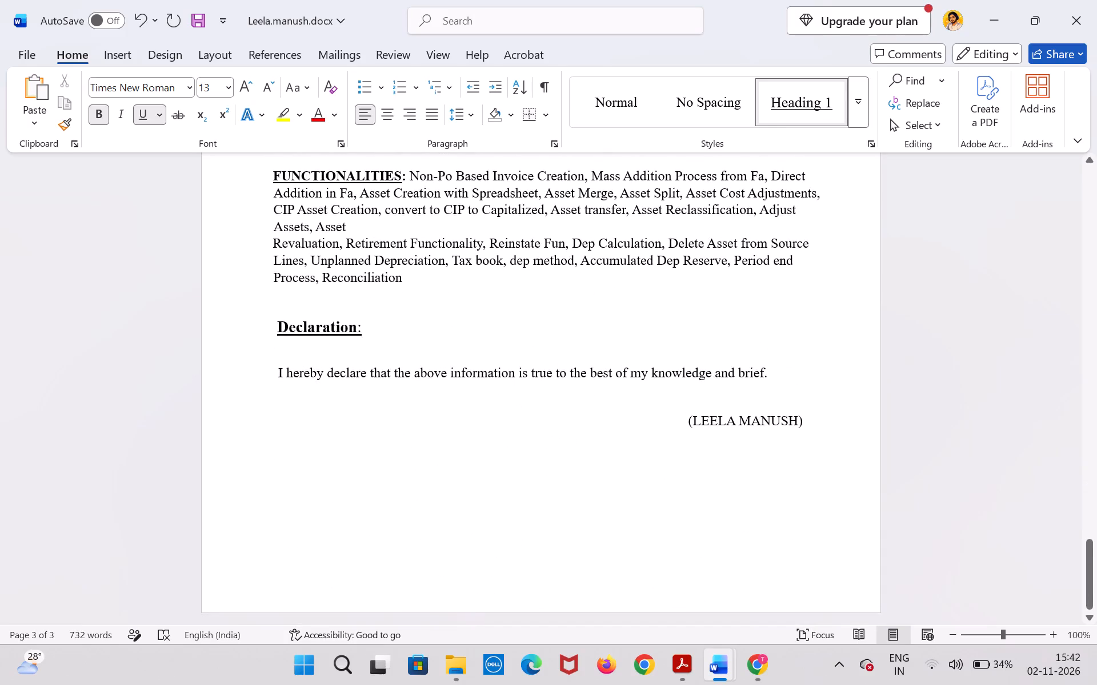
scroll(368, 286, "up", 5)
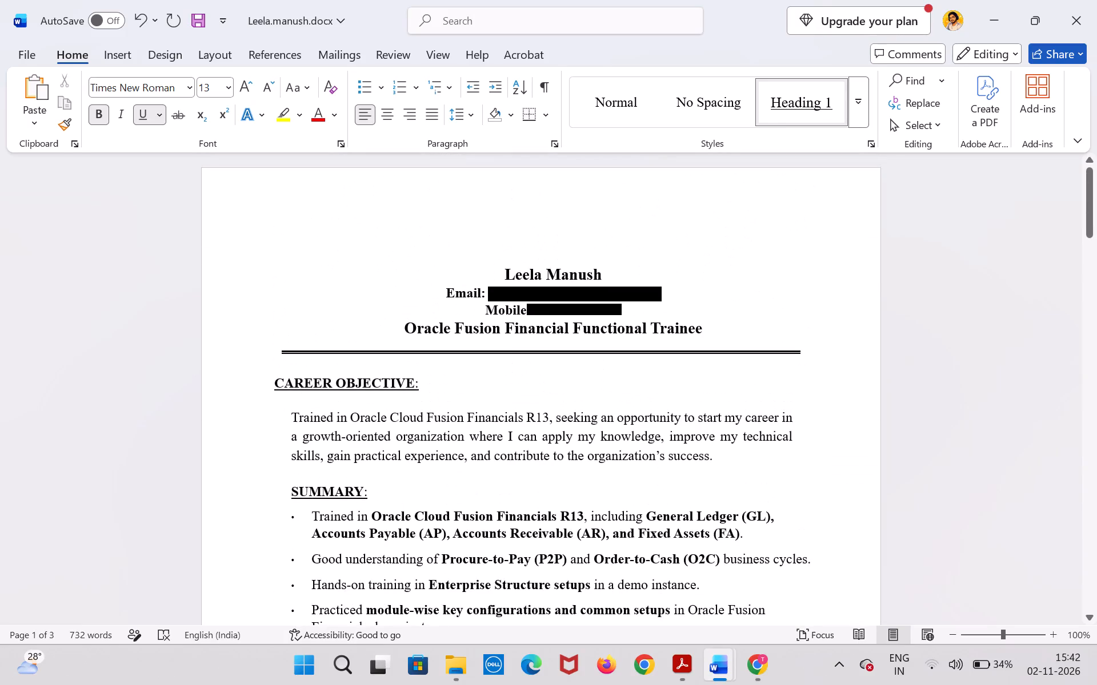
left_click(649, 328)
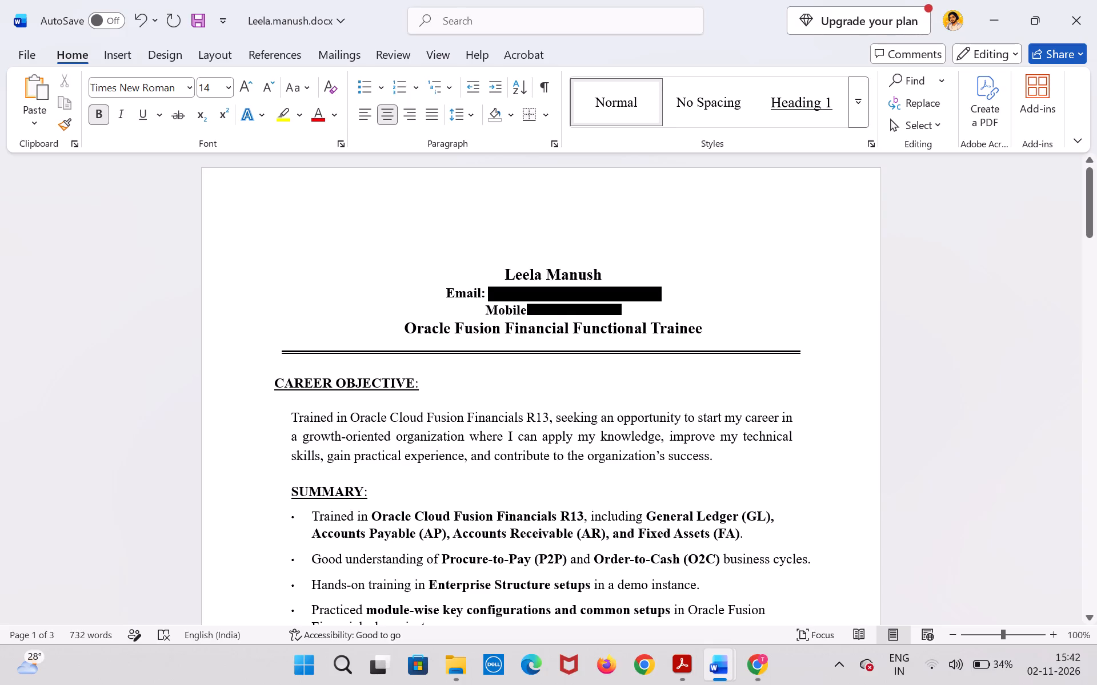
key("Left")
key("BackSpace")
key("BackSpace")
key("BackSpace")
key("BackSpace")
key("BackSpace")
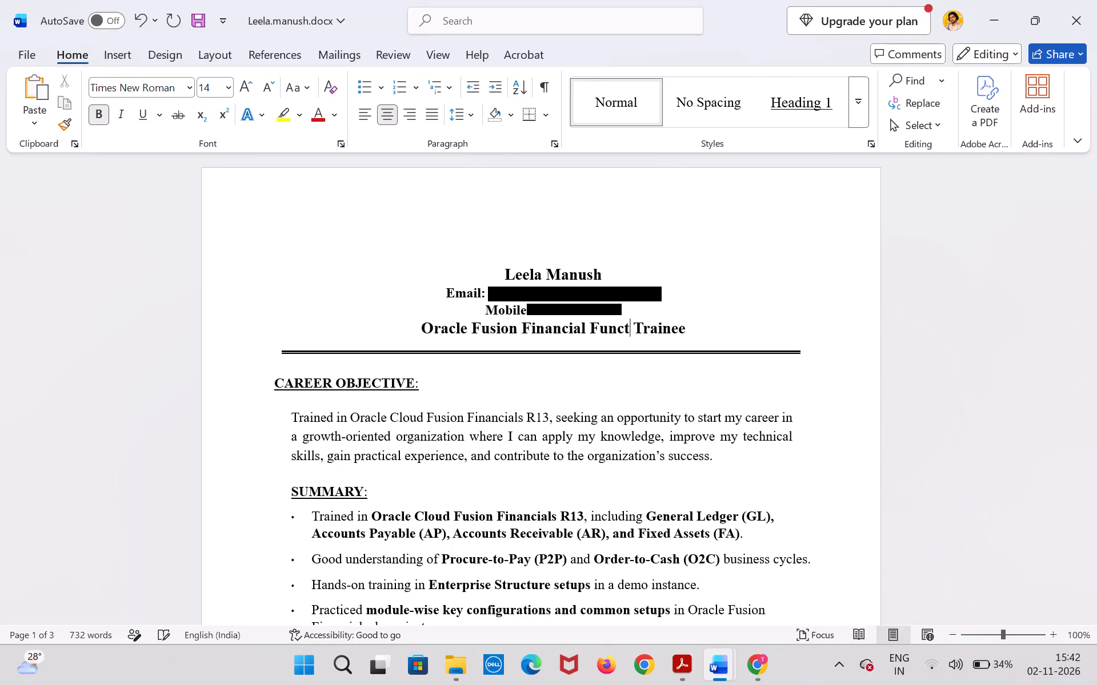
key("BackSpace")
key("BackSpace")
key("BackSpace")
key("BackSpace")
key("BackSpace")
key("BackSpace")
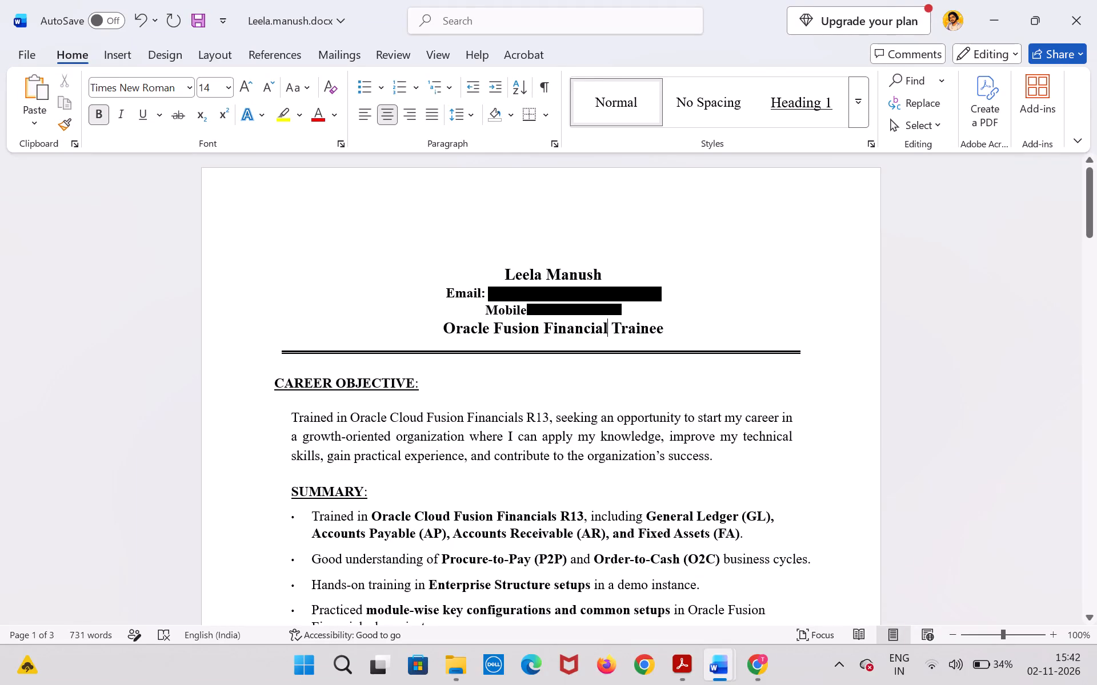
Review the first page of the resume from the career objective through the summary and skill set.
scroll(504, 375, "down", 2)
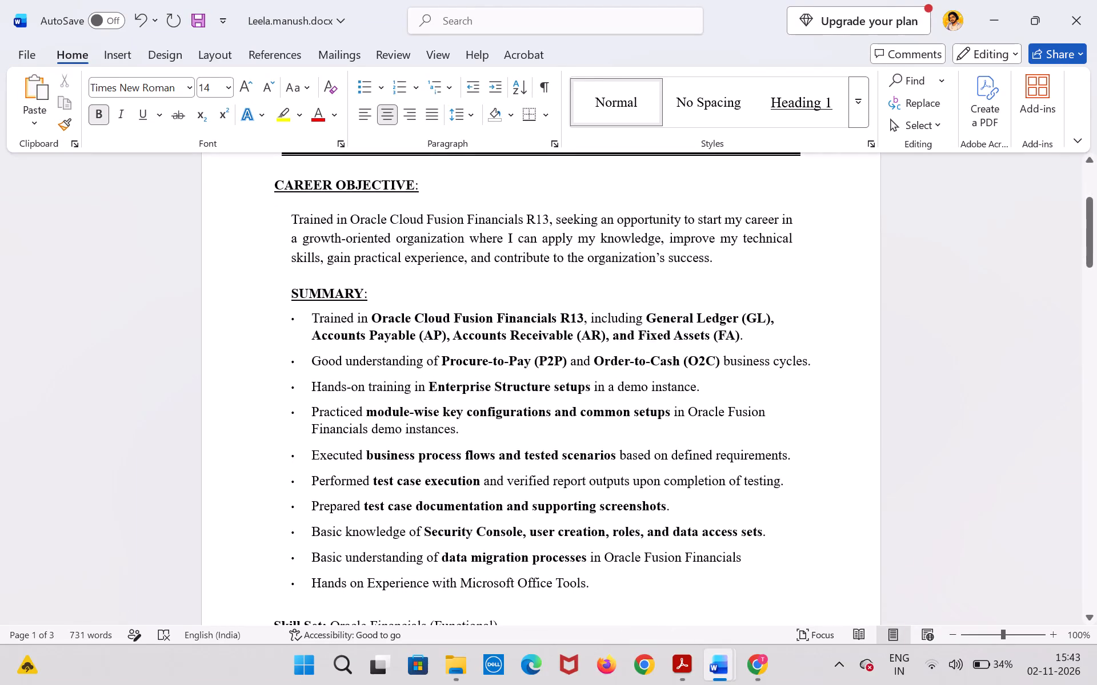
scroll(555, 474, "up", 2)
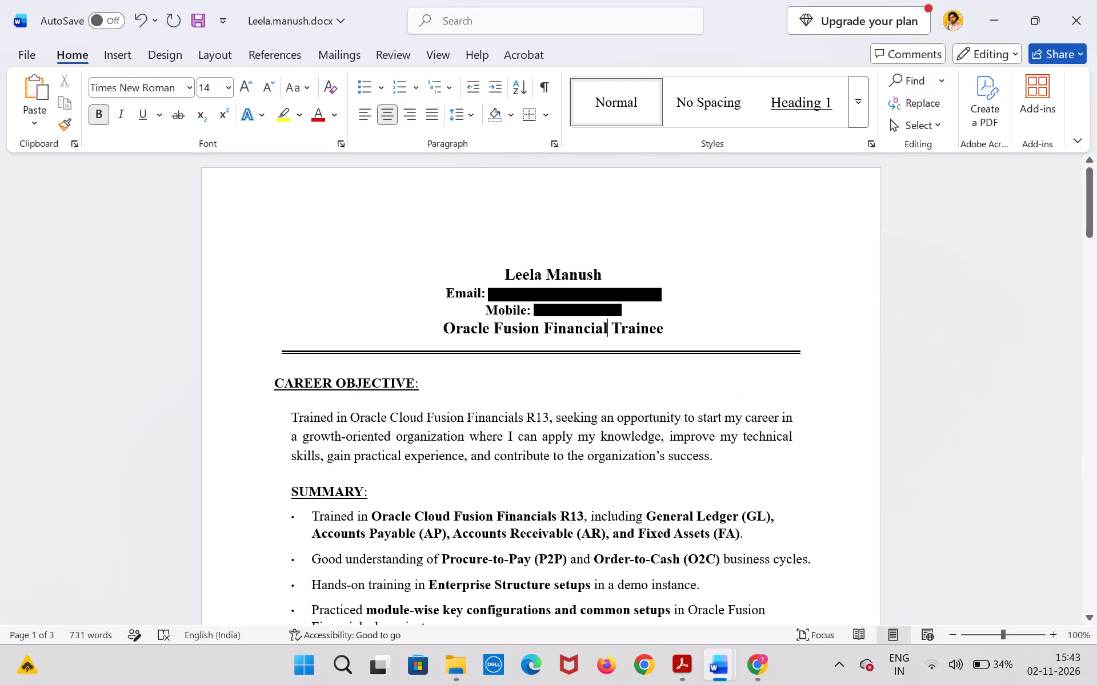
scroll(479, 469, "down", 1)
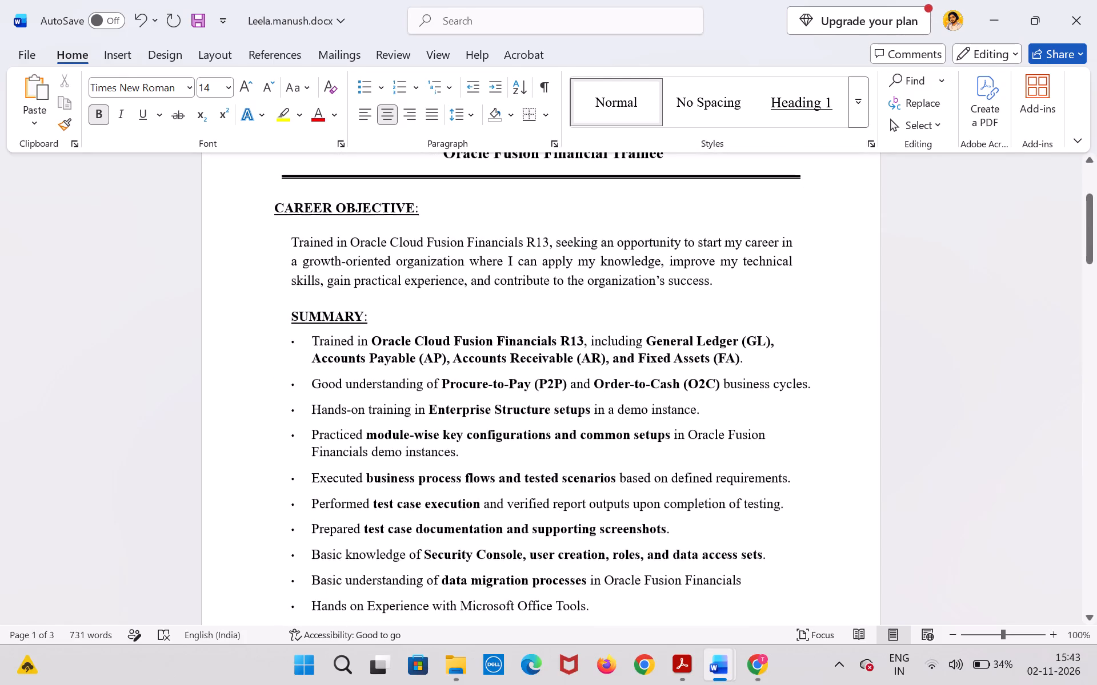
scroll(479, 469, "down", 1)
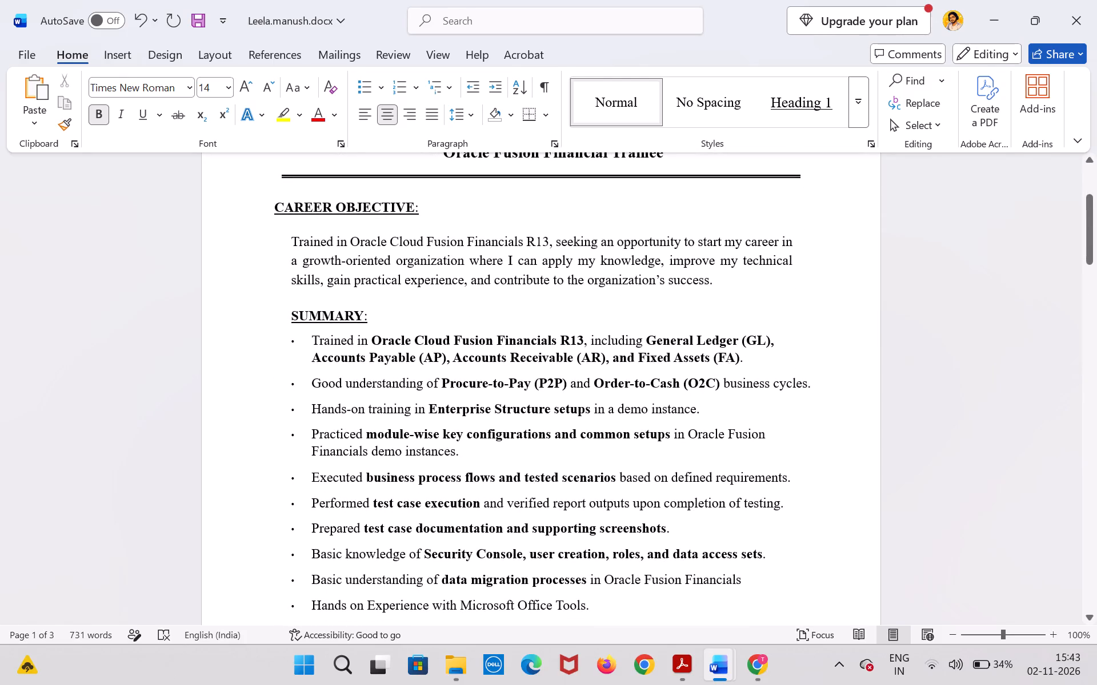
scroll(479, 469, "down", 1)
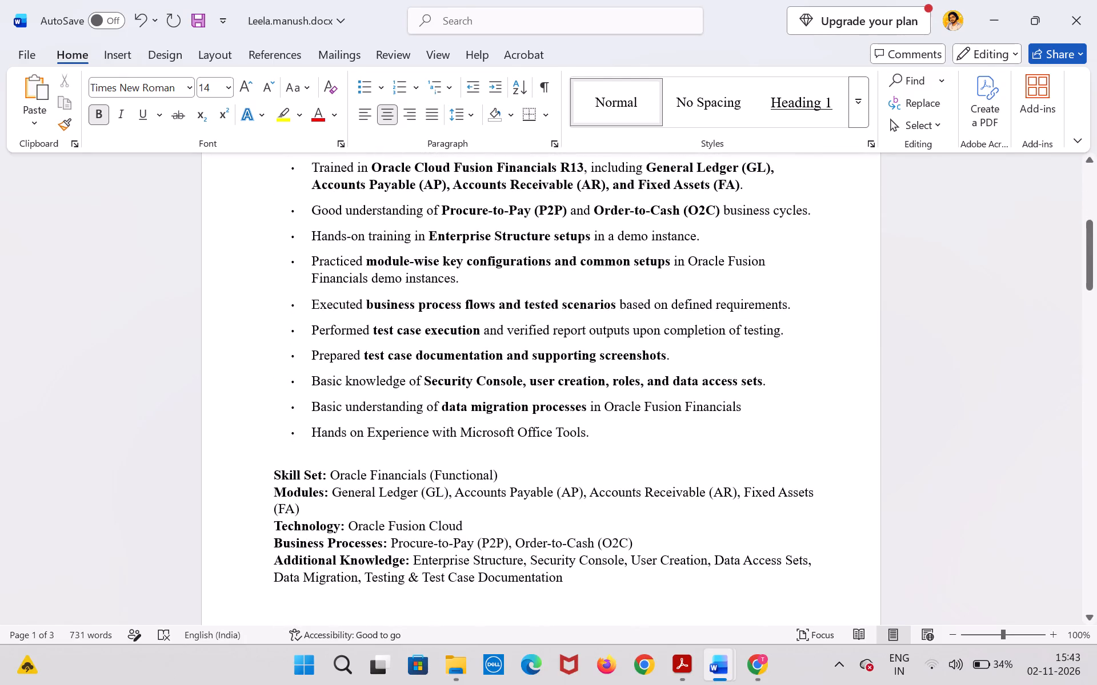
scroll(479, 469, "down", 2)
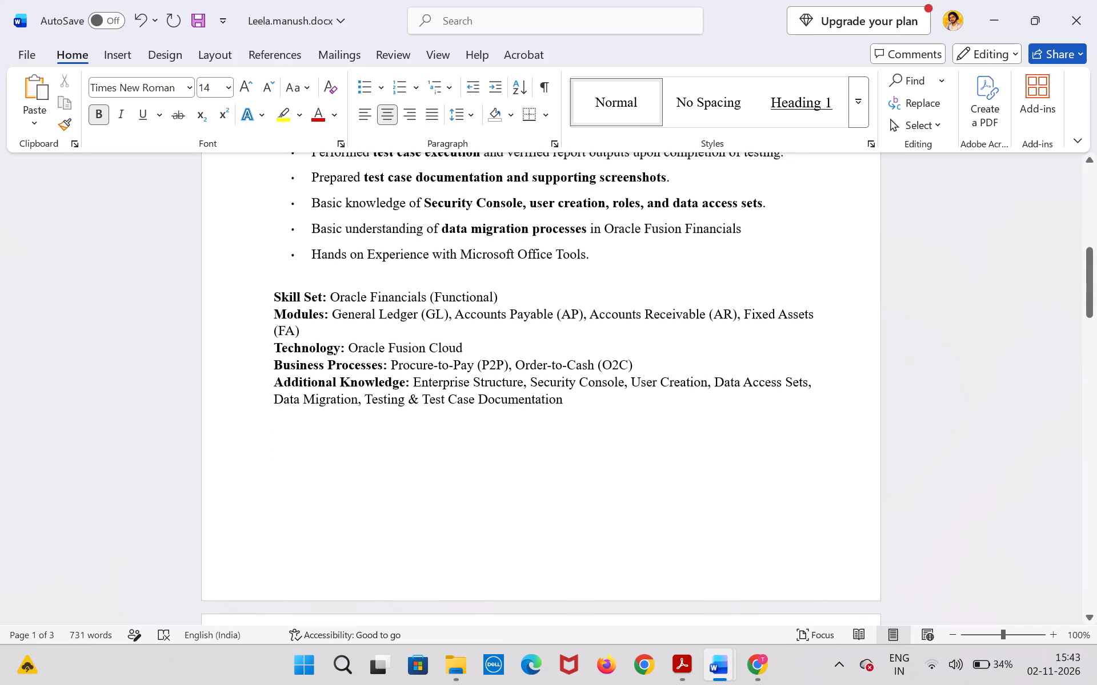
scroll(479, 469, "down", 1)
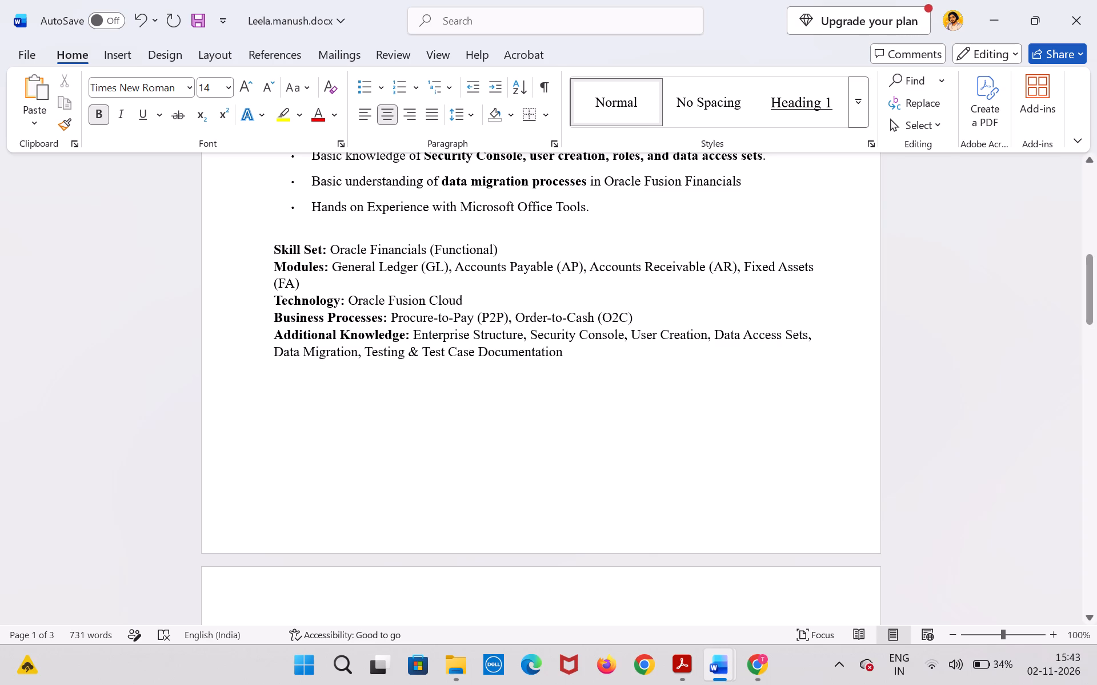
Apply the suggested grammar correction in the degree line, adding a space between "Administration" and "(BBA)".
scroll(531, 456, "down", 3)
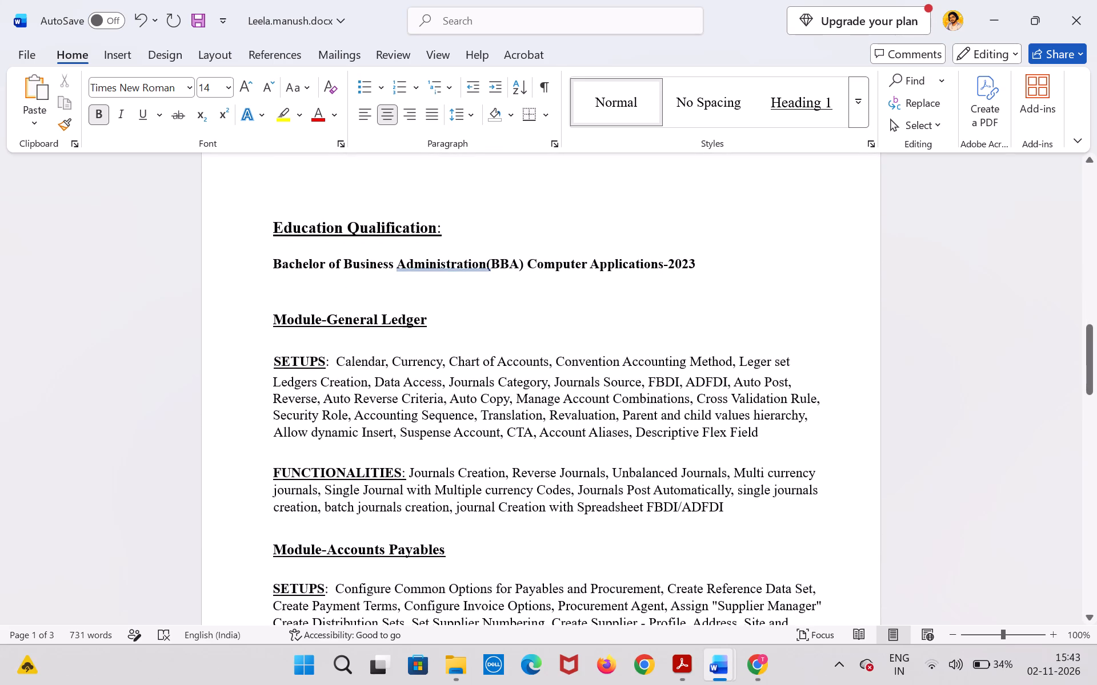
scroll(531, 456, "down", 1)
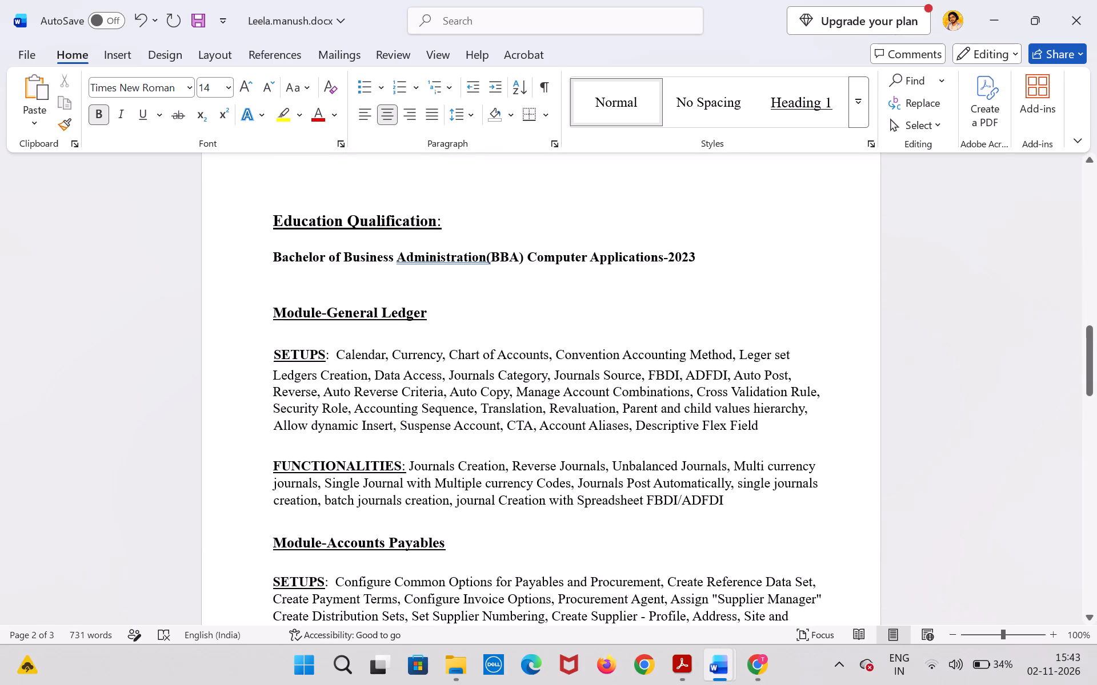
scroll(531, 456, "down", 1)
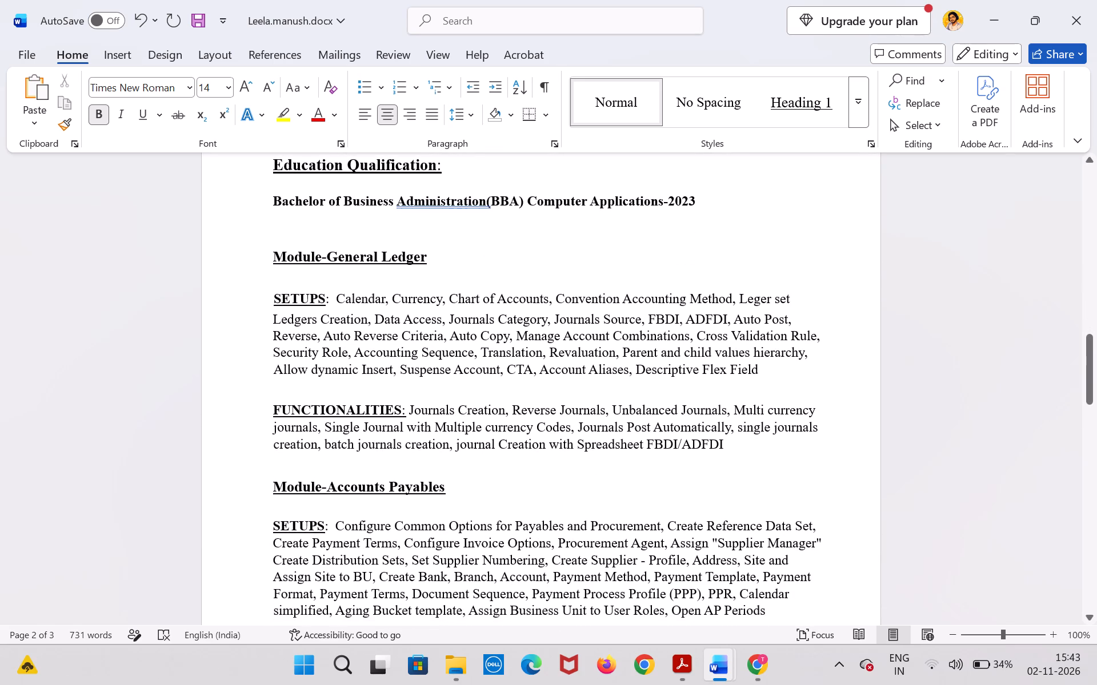
scroll(531, 456, "down", 1)
left_click(454, 193)
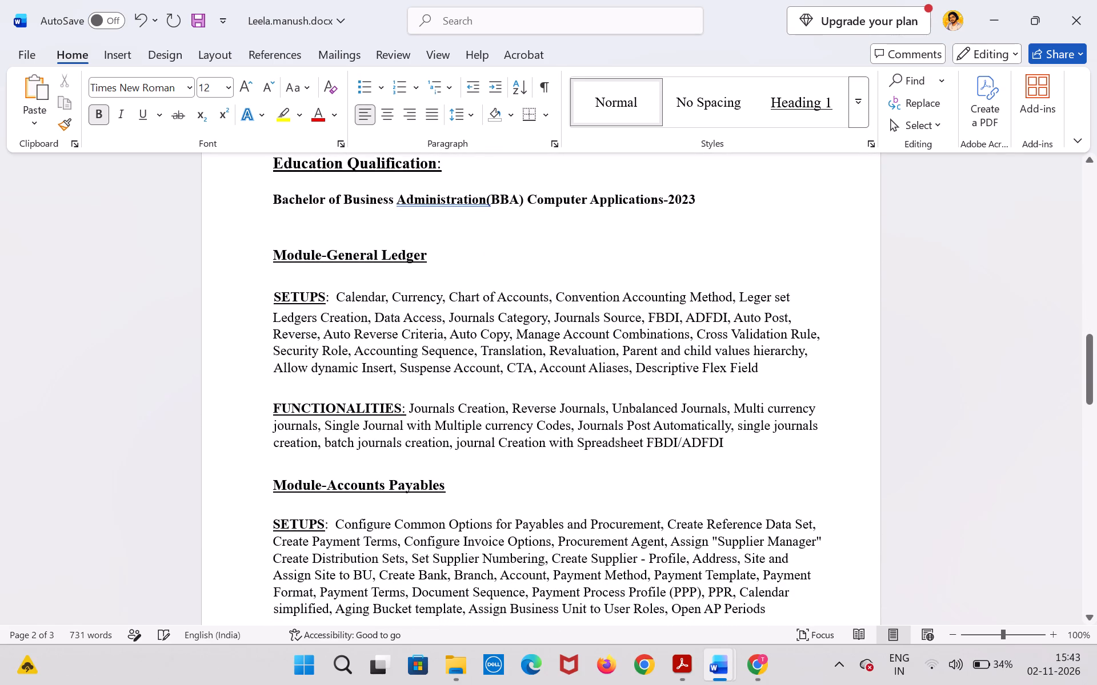
right_click(454, 193)
left_click(447, 214)
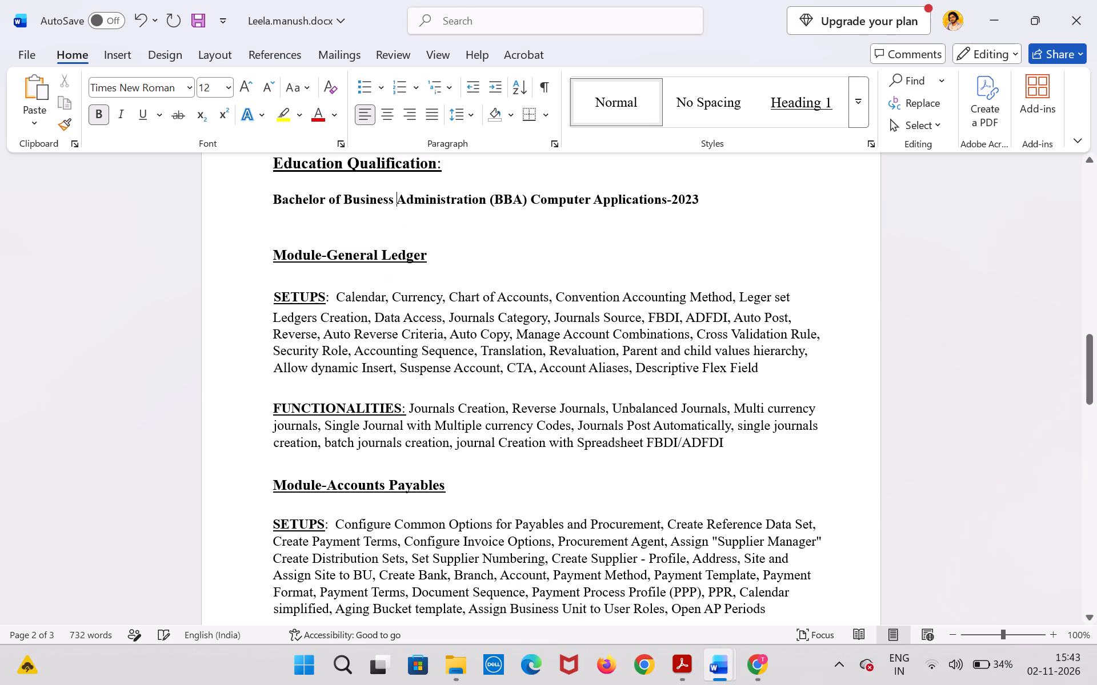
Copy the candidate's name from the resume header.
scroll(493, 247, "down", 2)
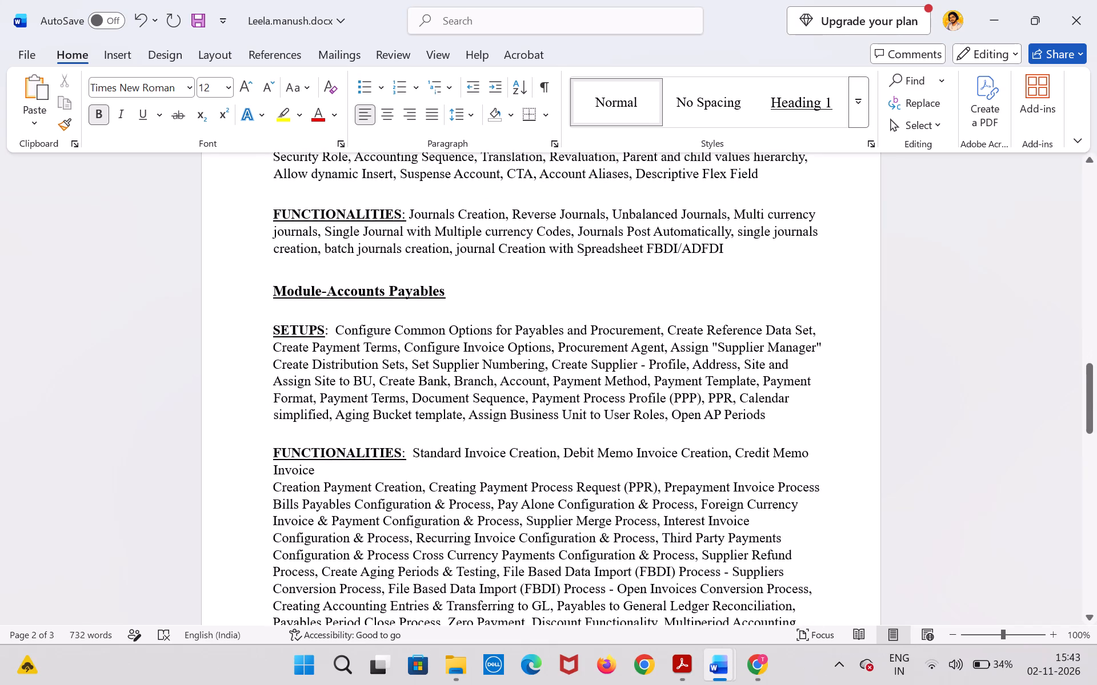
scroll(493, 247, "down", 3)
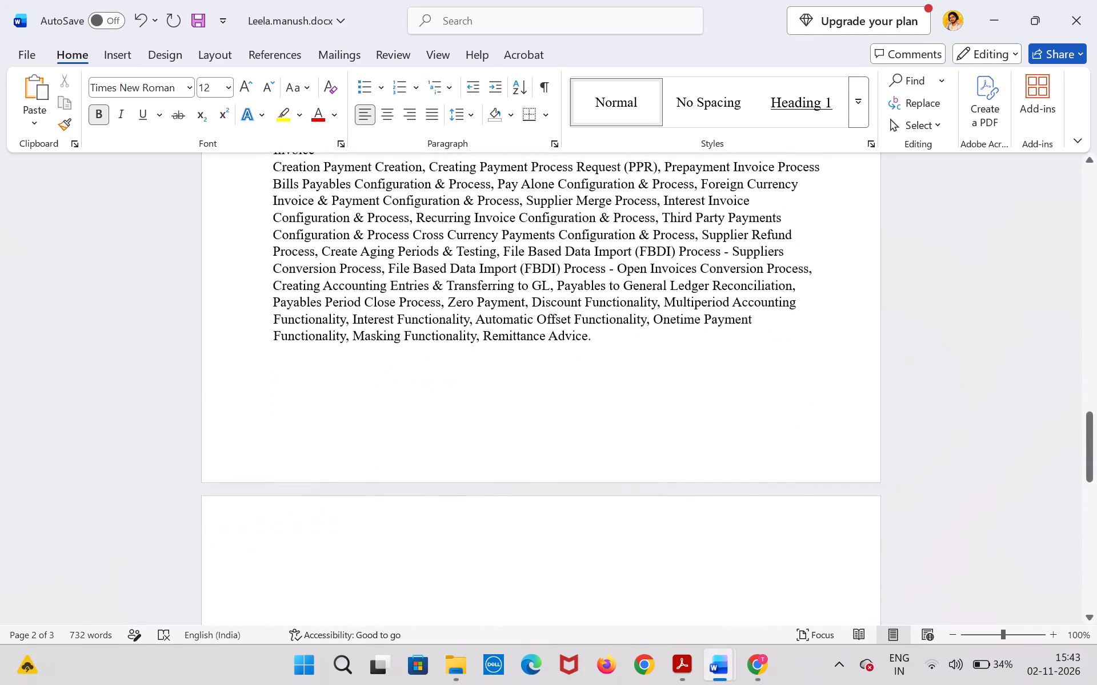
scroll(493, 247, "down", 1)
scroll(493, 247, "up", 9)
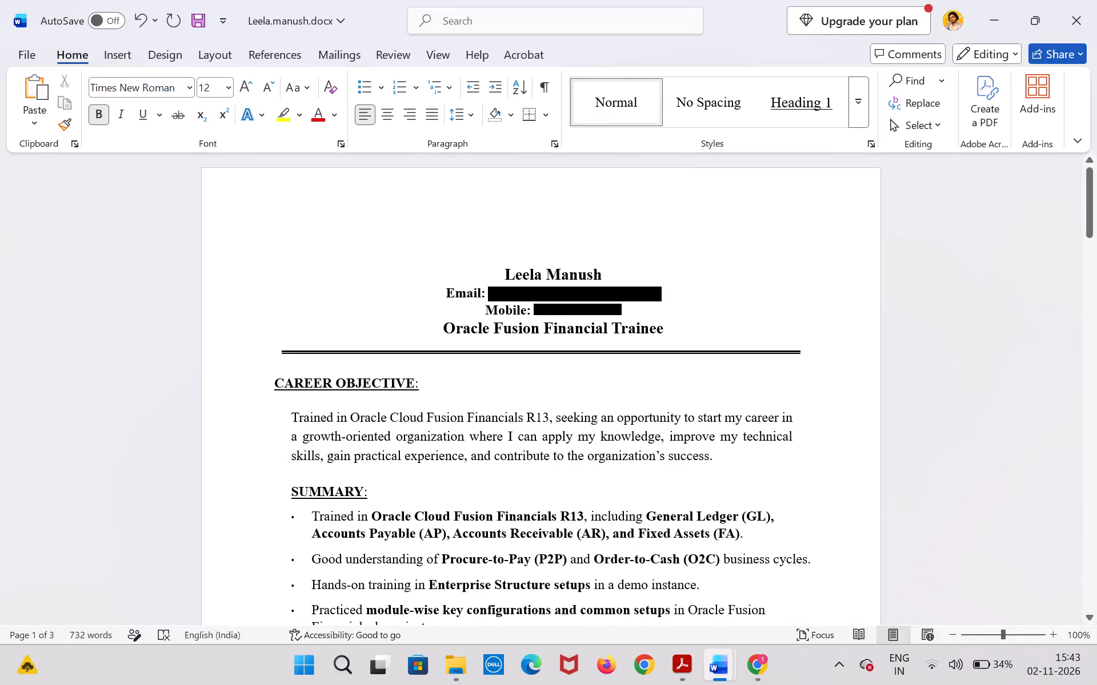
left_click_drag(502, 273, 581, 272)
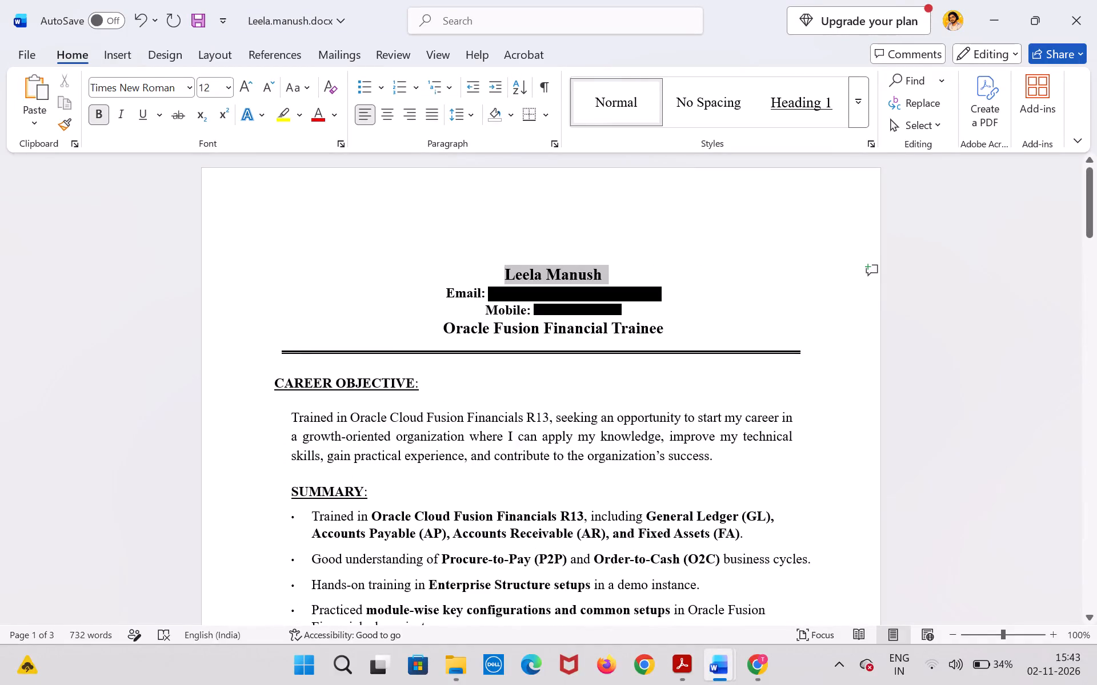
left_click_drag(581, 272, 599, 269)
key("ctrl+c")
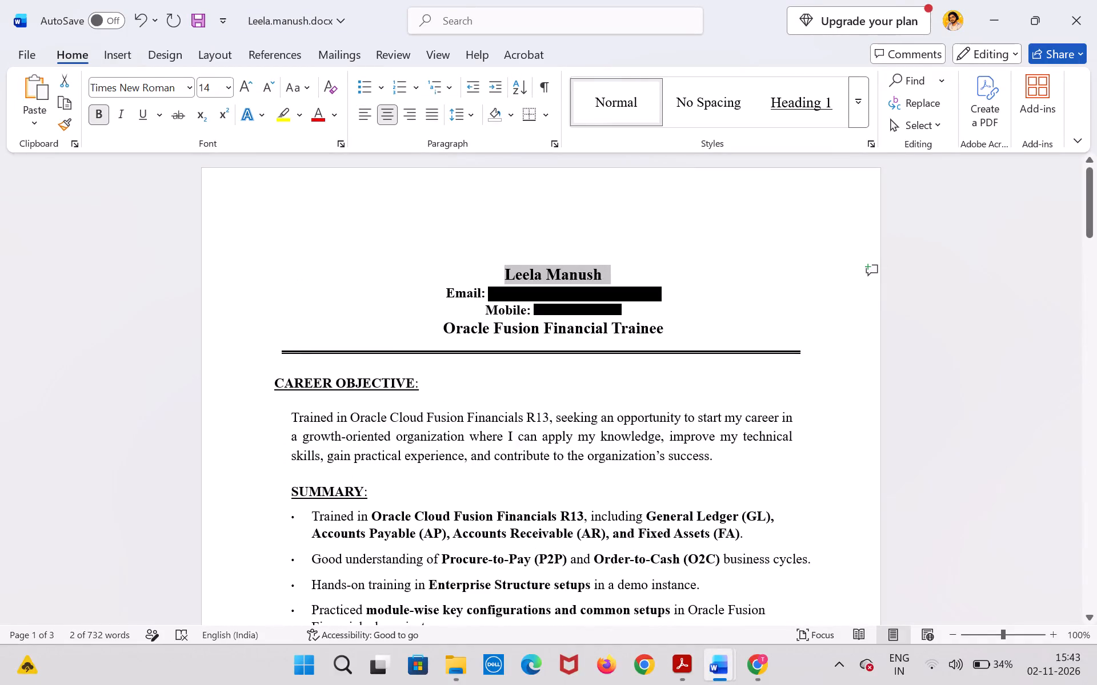
Align the name line in the resume header to the left margin.
left_click(277, 244)
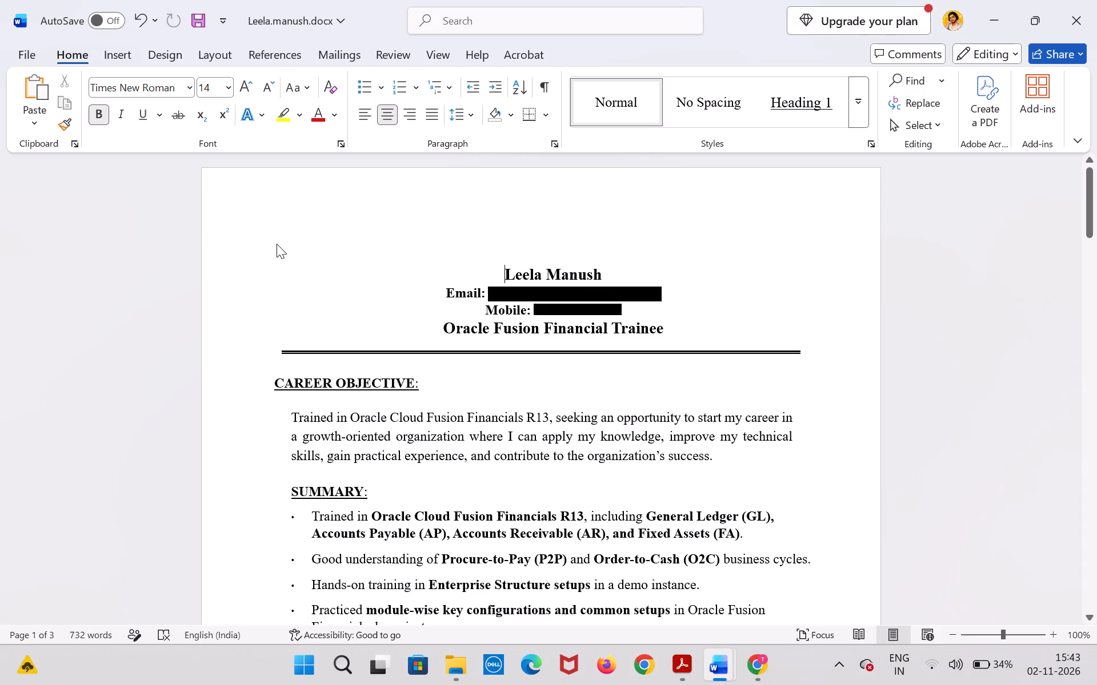
key("BackSpace")
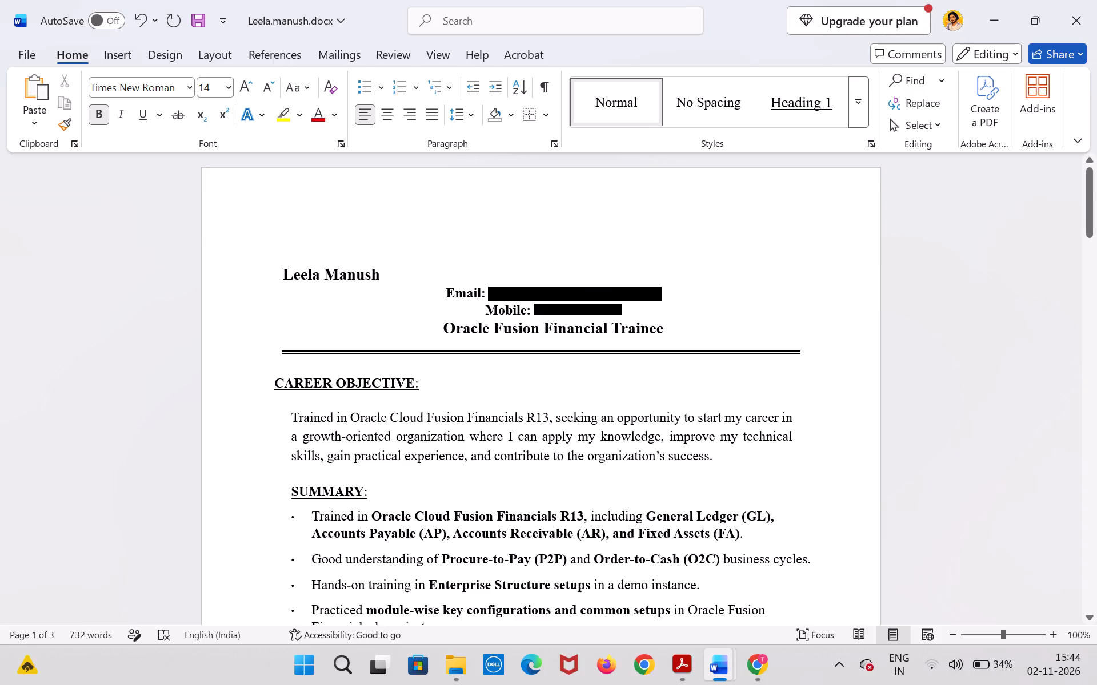
Shift the job title line to the page's right margin by adding 20 spaces before "Oracle Fusion Financial Trainee".
left_click(437, 326)
key("space")
key("space")
key("space")
key("space")
key("space")
key("space")
key("space")
key("space")
key("space")
key("space")
key("space")
key("space")
key("space")
key("space")
key("space")
key("space")
key("space")
key("space")
key("space")
key("space")
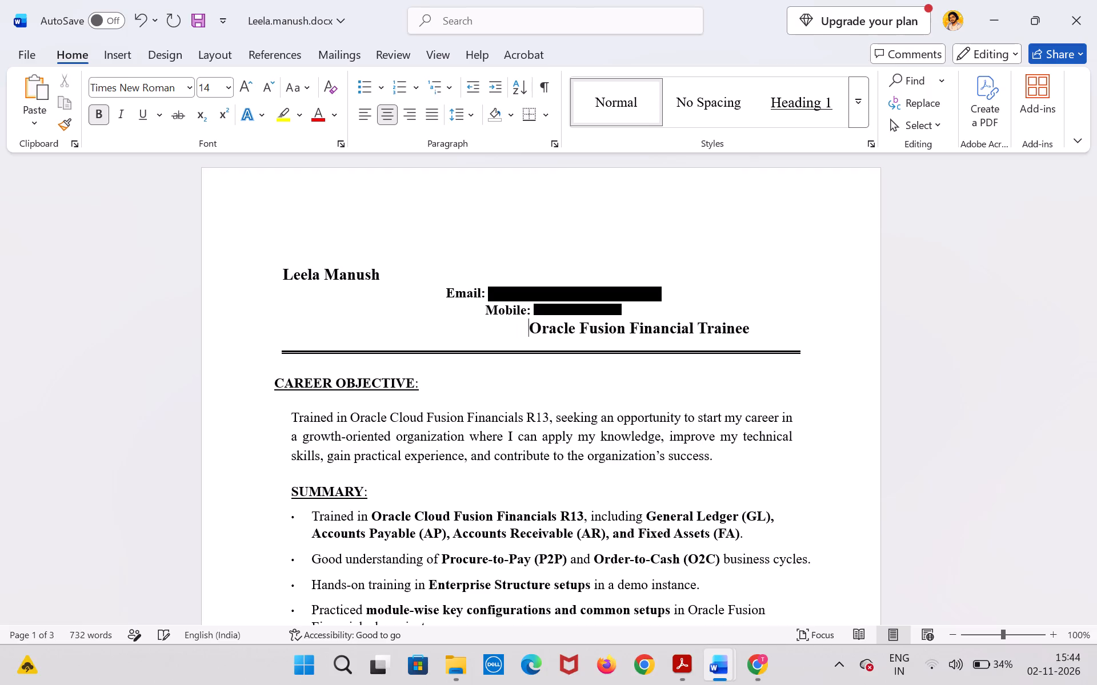
Align the email line to the left margin beneath the name.
left_click(444, 297)
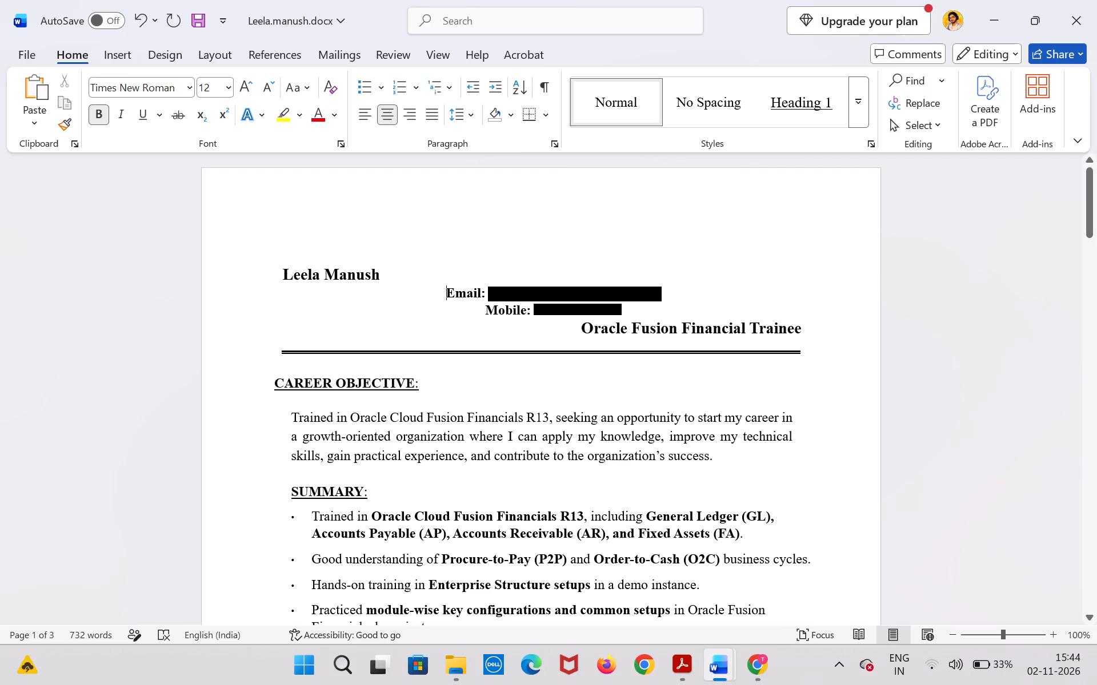
key("BackSpace")
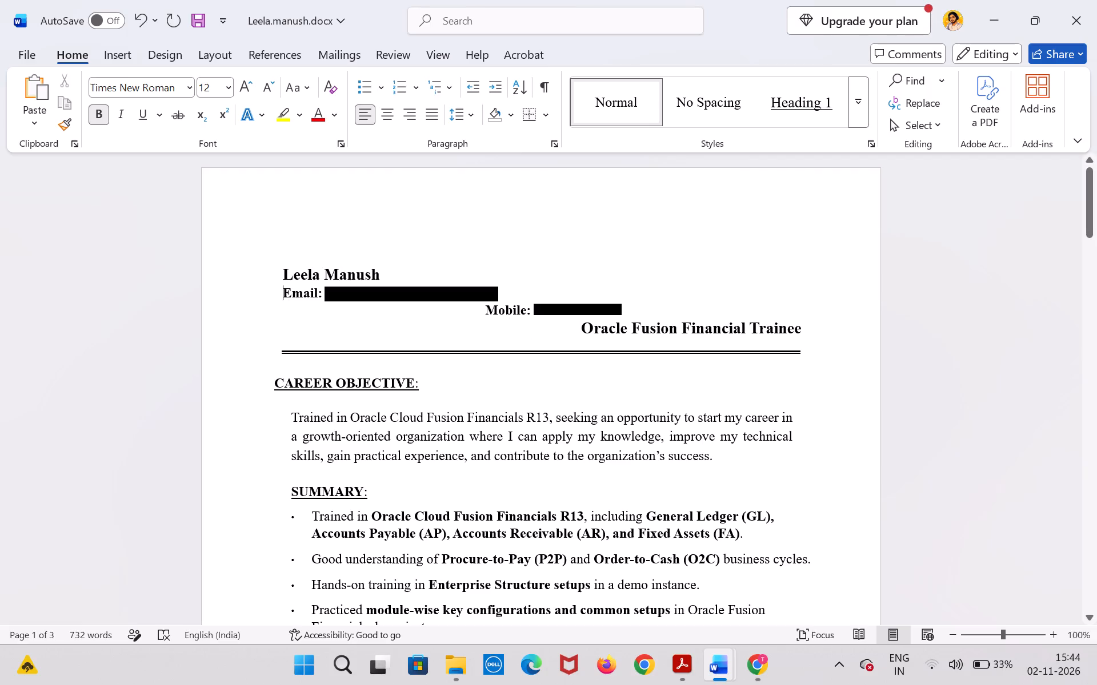
Shift the mobile line toward the page's right side by adding 20 spaces before "Mobile".
left_click(483, 309)
key("space")
key("space")
key("space")
key("space")
key("space")
key("space")
key("space")
key("space")
key("space")
key("space")
key("space")
key("space")
key("space")
key("space")
key("space")
key("space")
key("space")
key("space")
key("space")
key("space")
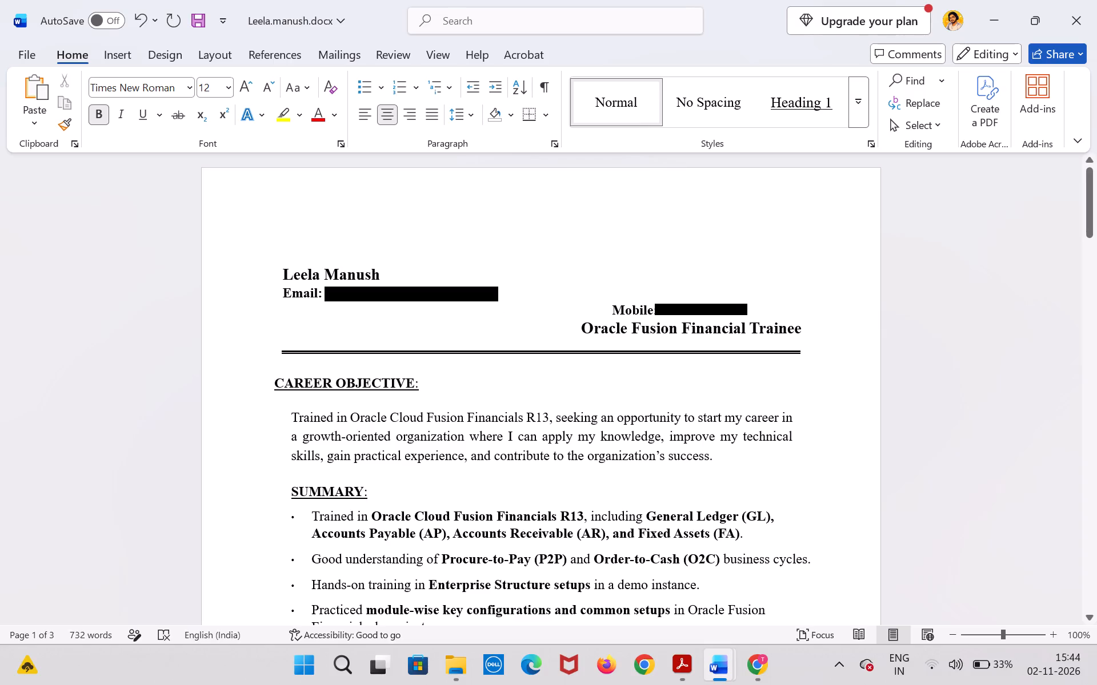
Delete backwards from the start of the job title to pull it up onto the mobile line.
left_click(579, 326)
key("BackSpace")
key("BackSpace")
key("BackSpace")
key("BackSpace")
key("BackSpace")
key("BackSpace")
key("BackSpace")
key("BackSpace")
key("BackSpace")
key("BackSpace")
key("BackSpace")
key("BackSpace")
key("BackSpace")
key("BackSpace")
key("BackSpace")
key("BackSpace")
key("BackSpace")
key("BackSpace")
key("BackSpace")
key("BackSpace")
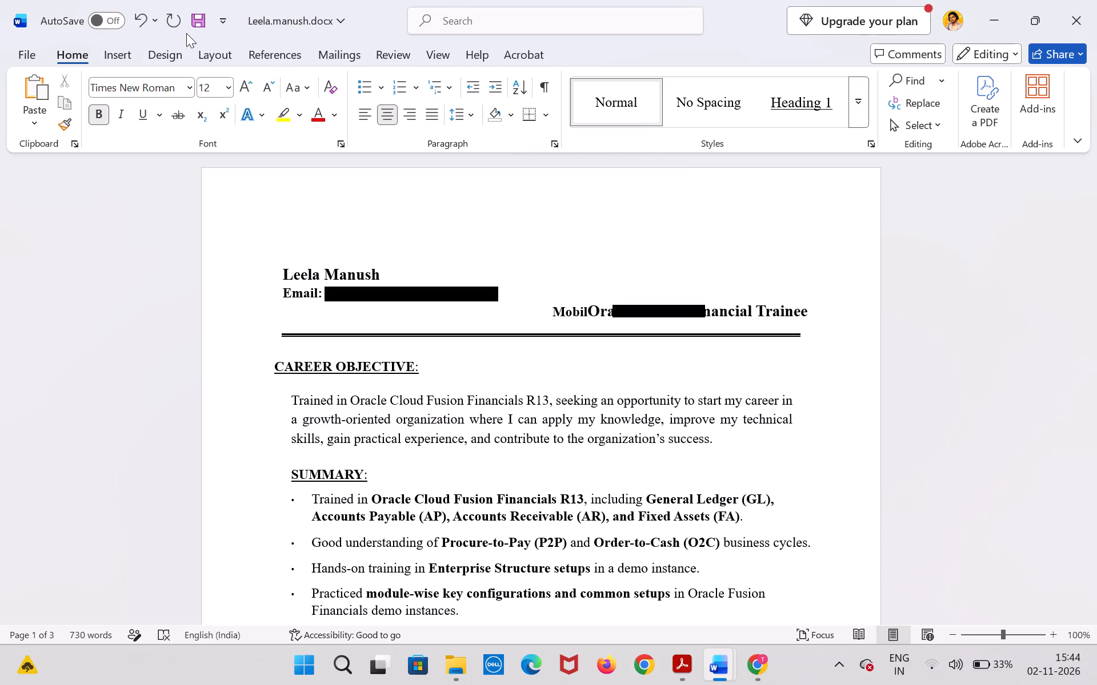
Undo the backward deletions until the job title sits on its own line below the mobile line.
left_click(131, 10)
left_click_drag(131, 10, 137, 20)
triple_click(137, 20)
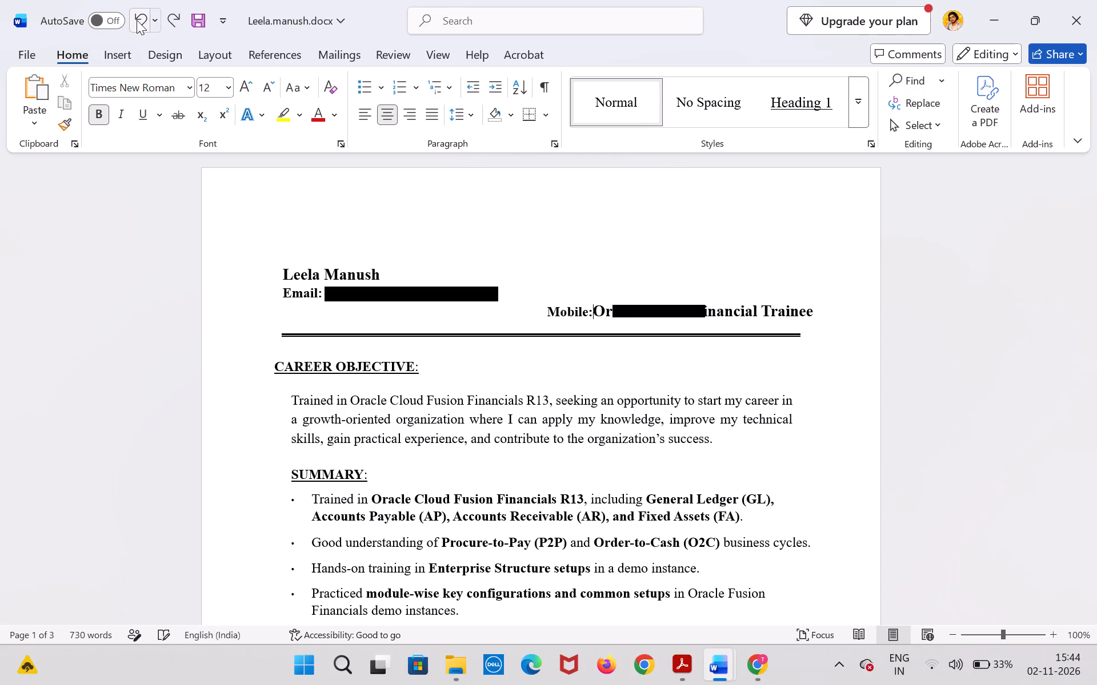
triple_click(137, 20)
triple_click(137, 20)
triple_click(137, 20)
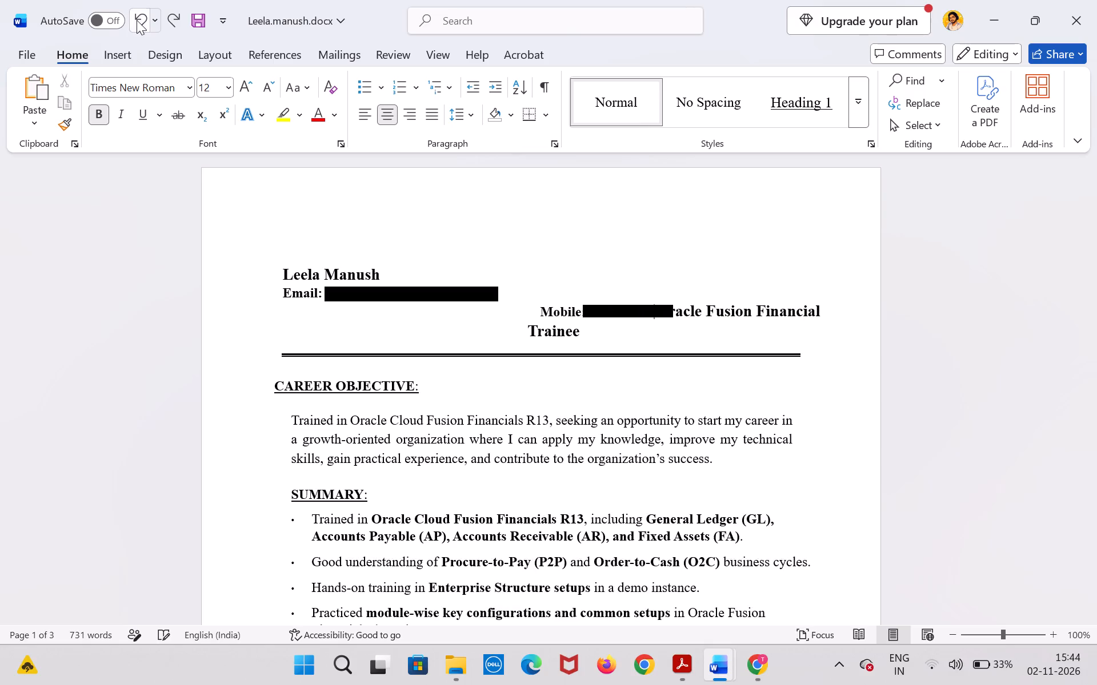
double_click(137, 20)
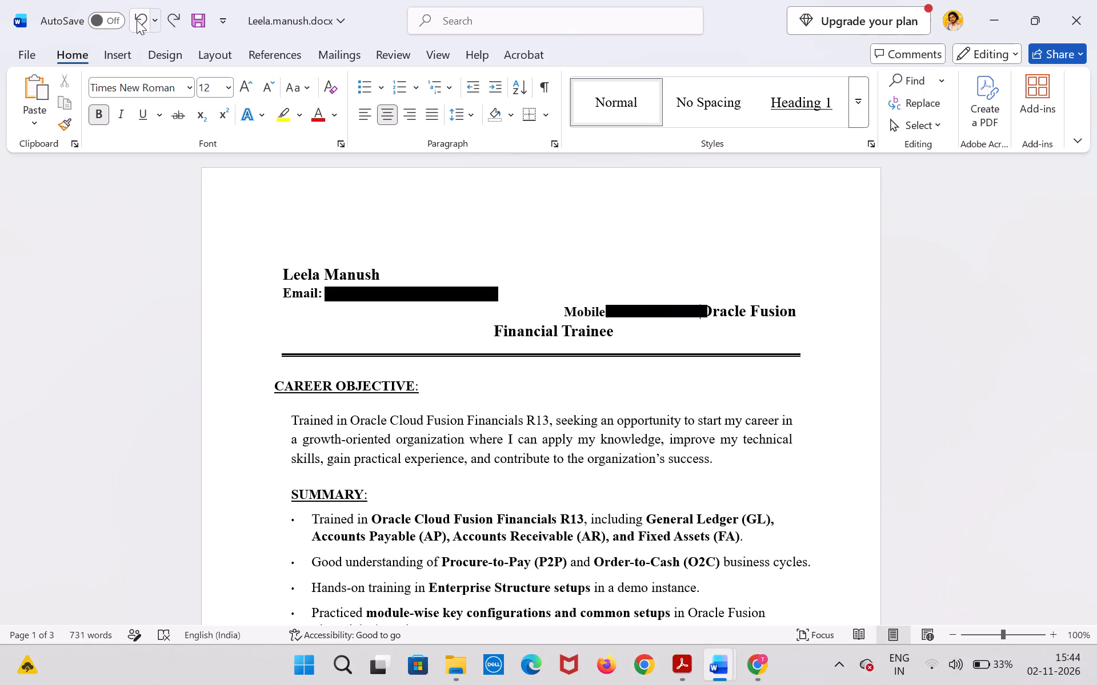
left_click(137, 20)
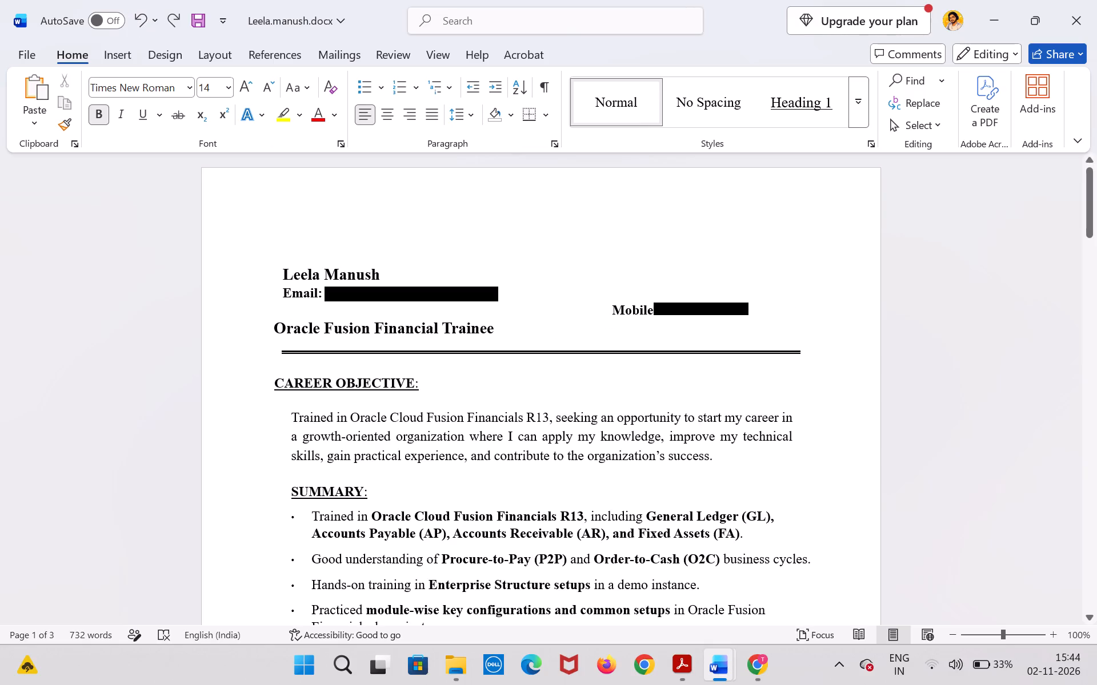
Delete backwards from "Mobile" to remove the leading spaces that push the line toward the page's right side.
left_click(610, 306)
key("BackSpace")
key("BackSpace")
key("BackSpace")
key("BackSpace")
key("BackSpace")
key("BackSpace")
key("BackSpace")
key("BackSpace")
key("BackSpace")
key("BackSpace")
key("BackSpace")
key("BackSpace")
key("BackSpace")
key("BackSpace")
key("BackSpace")
key("BackSpace")
key("BackSpace")
key("BackSpace")
key("BackSpace")
key("BackSpace")
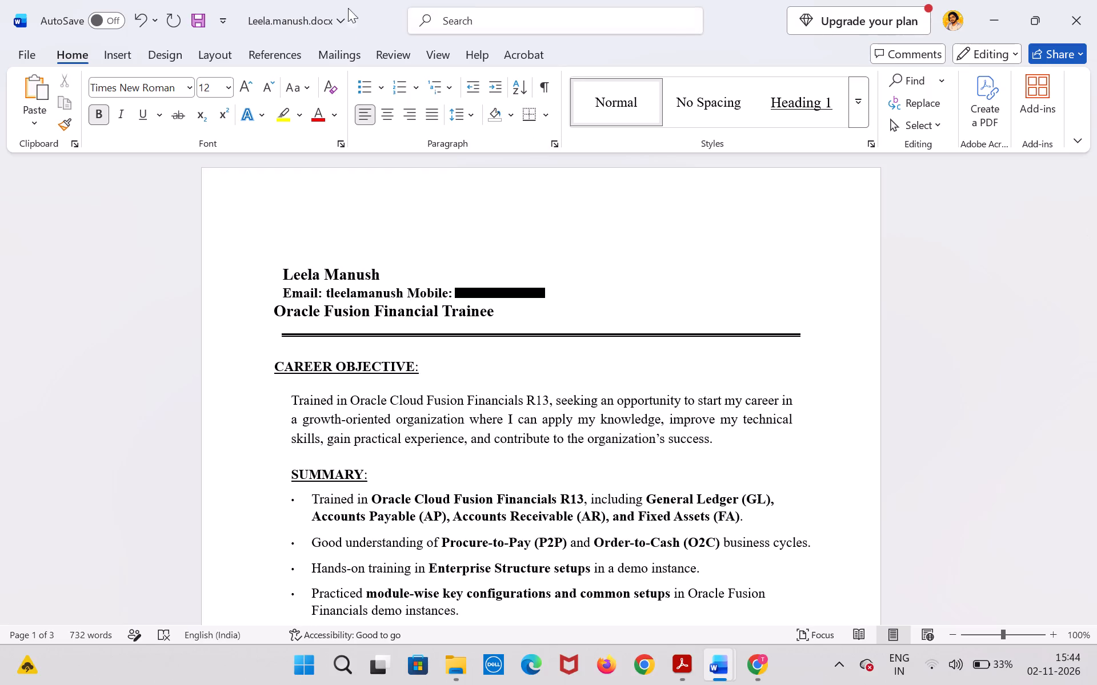
Undo the excess deletions until the email address is complete and the mobile line stands alone at the left margin.
triple_click(145, 13)
triple_click(145, 13)
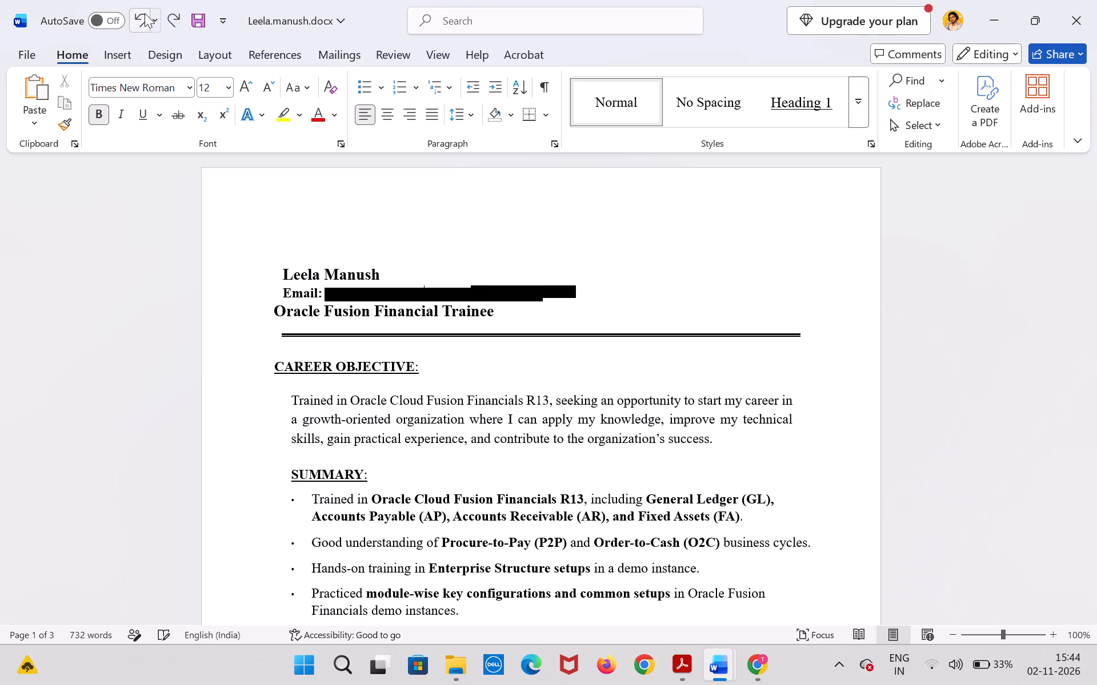
triple_click(145, 13)
triple_click(145, 13)
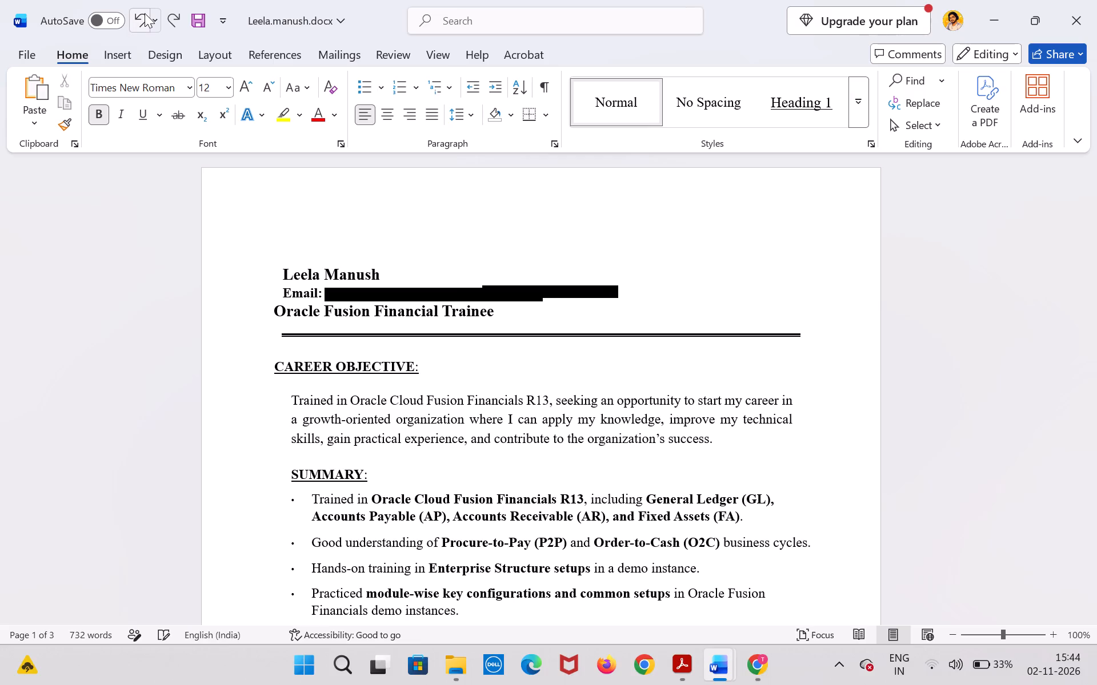
left_click(145, 13)
left_click(145, 13)
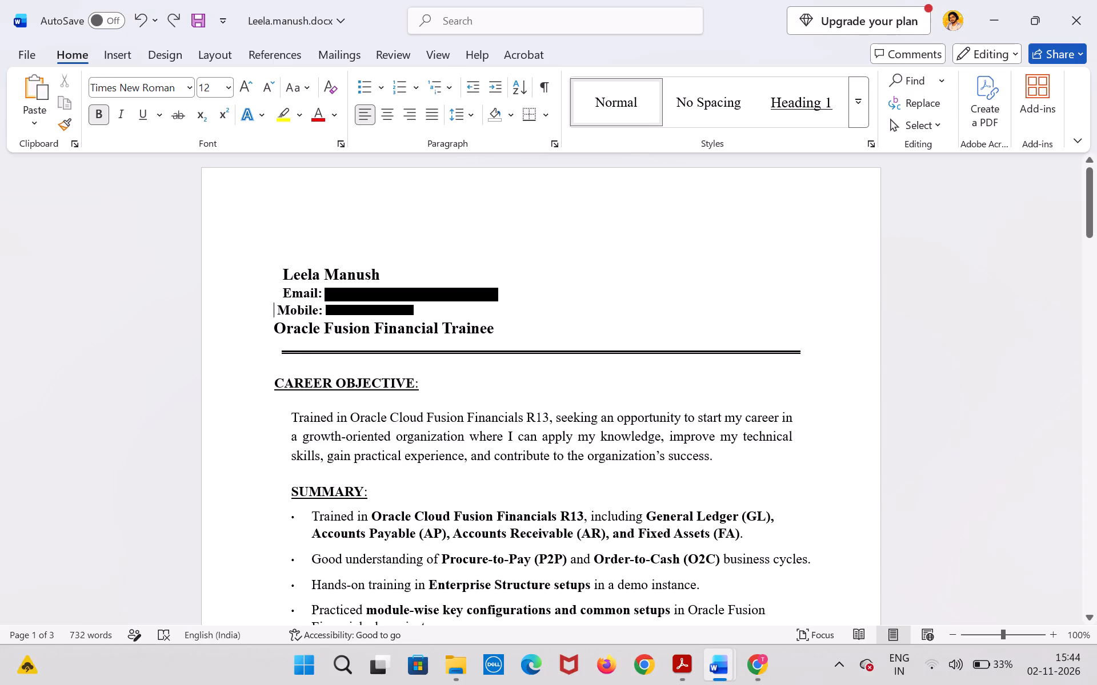
Shift the job title toward the right end of the header rule by inserting spaces before "Oracle Fusion Financial Trainee".
left_click_drag(272, 331, 365, 325)
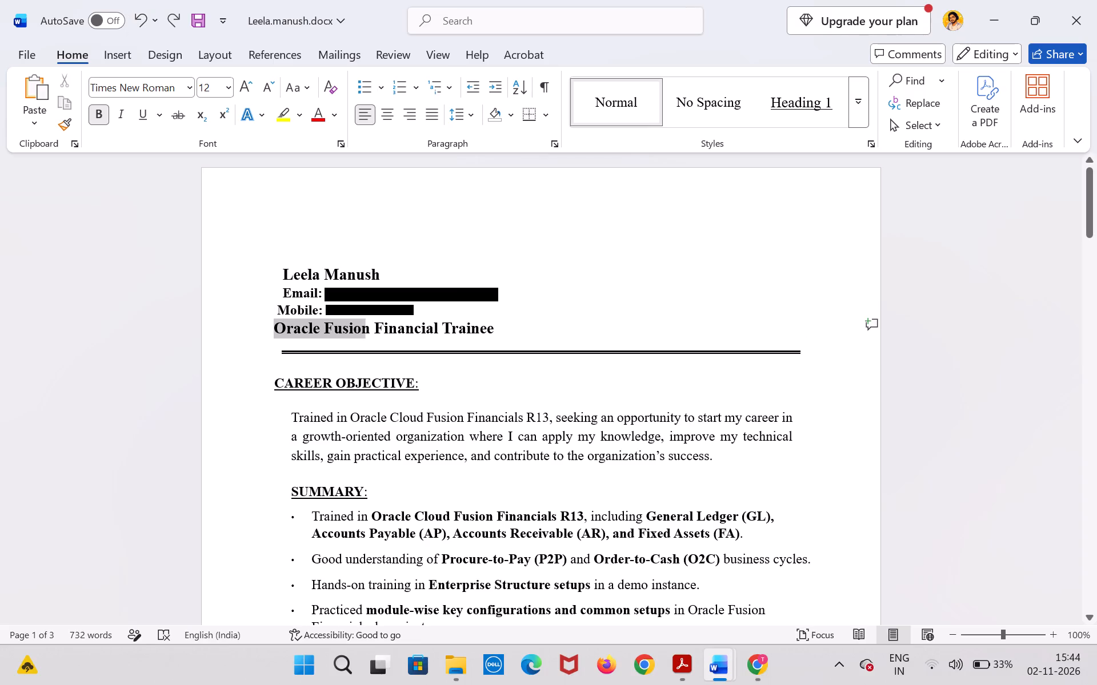
left_click_drag(365, 325, 477, 327)
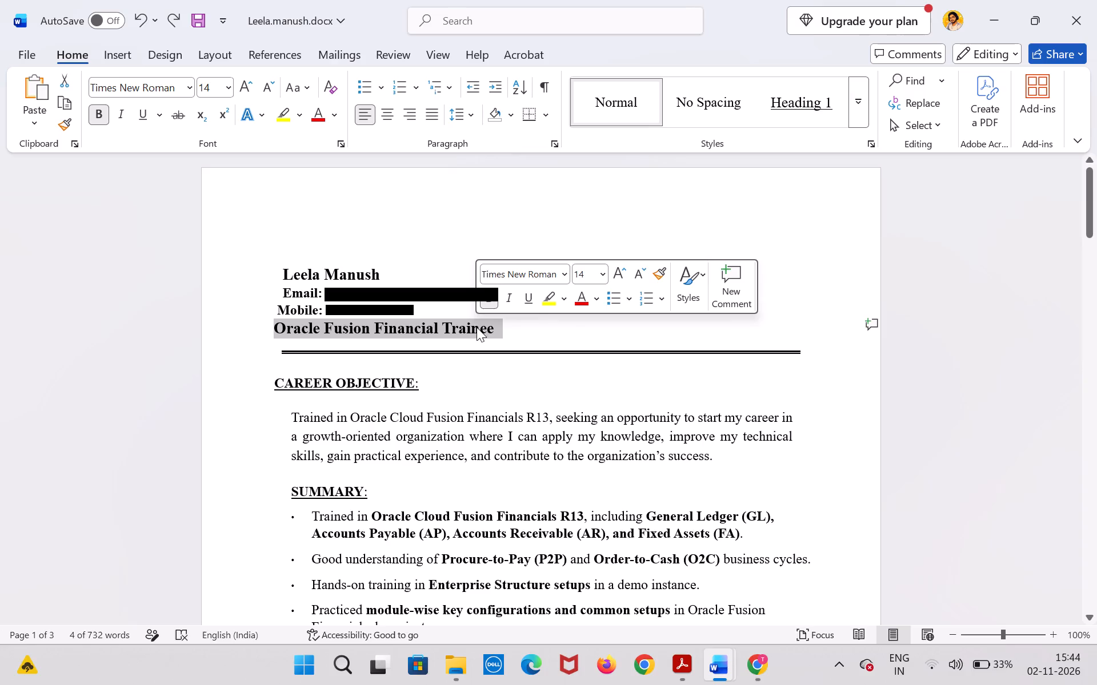
left_click(262, 324)
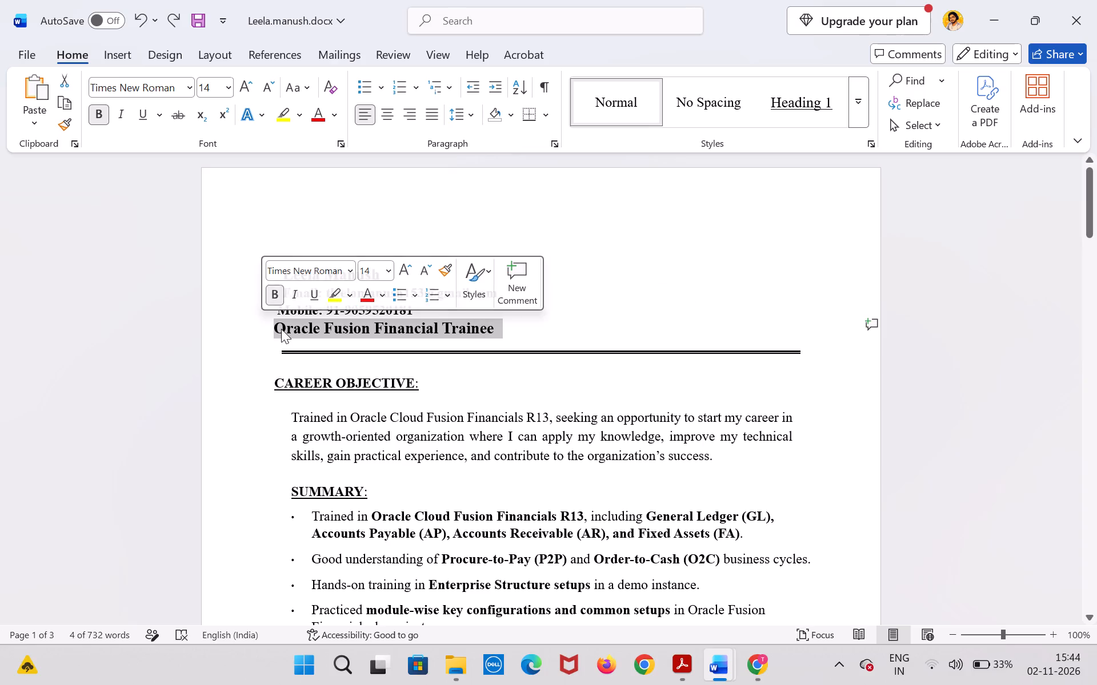
left_click(281, 329)
key("Left")
key("space")
key("space")
key("space")
key("space")
key("space")
key("space")
key("space")
key("space")
key("space")
key("space")
key("space")
key("space")
key("space")
key("space")
key("space")
key("space")
key("space")
key("space")
key("space")
key("space")
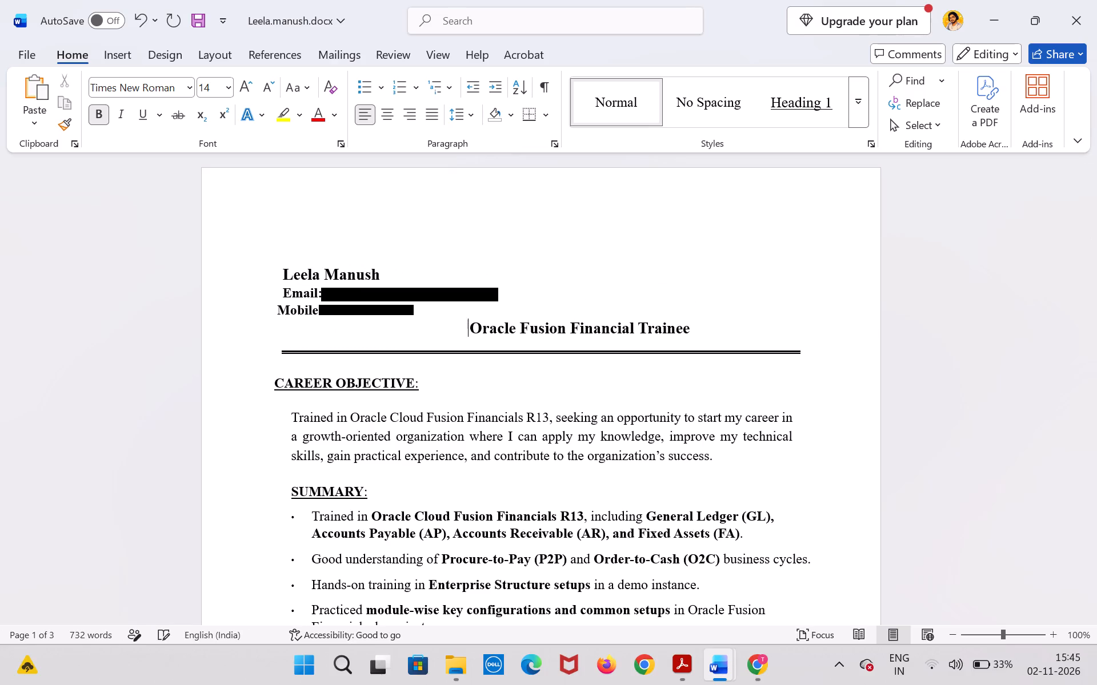
key("space")
key("space")
key("space")
key("space")
key("space")
key("space")
key("space")
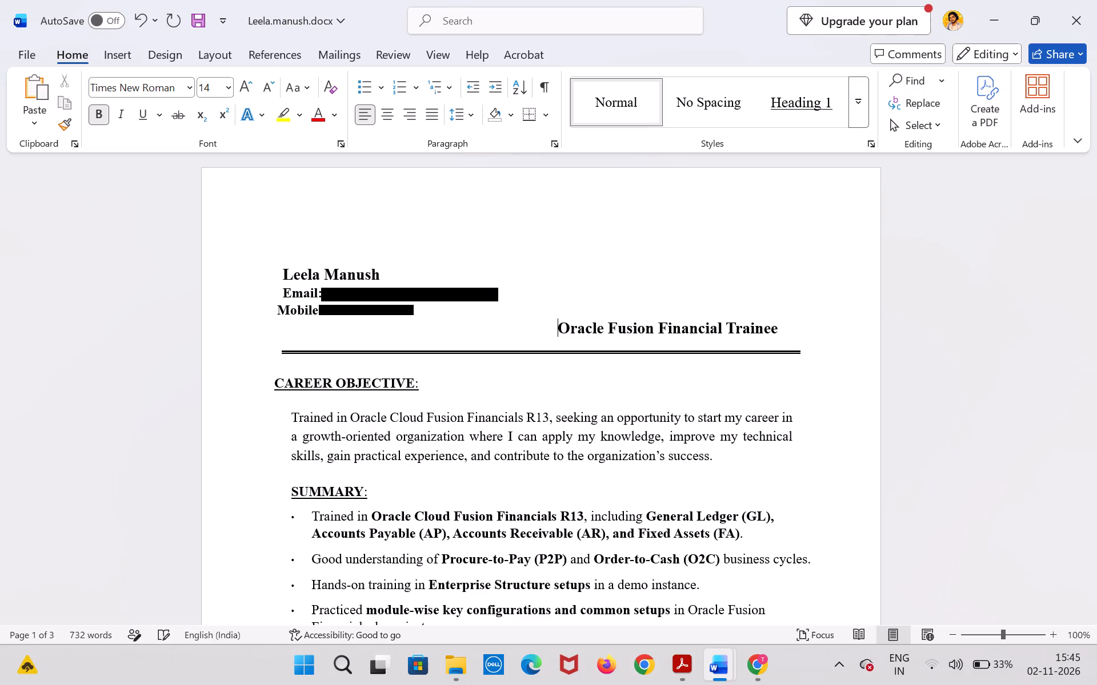
key("space")
key("space")
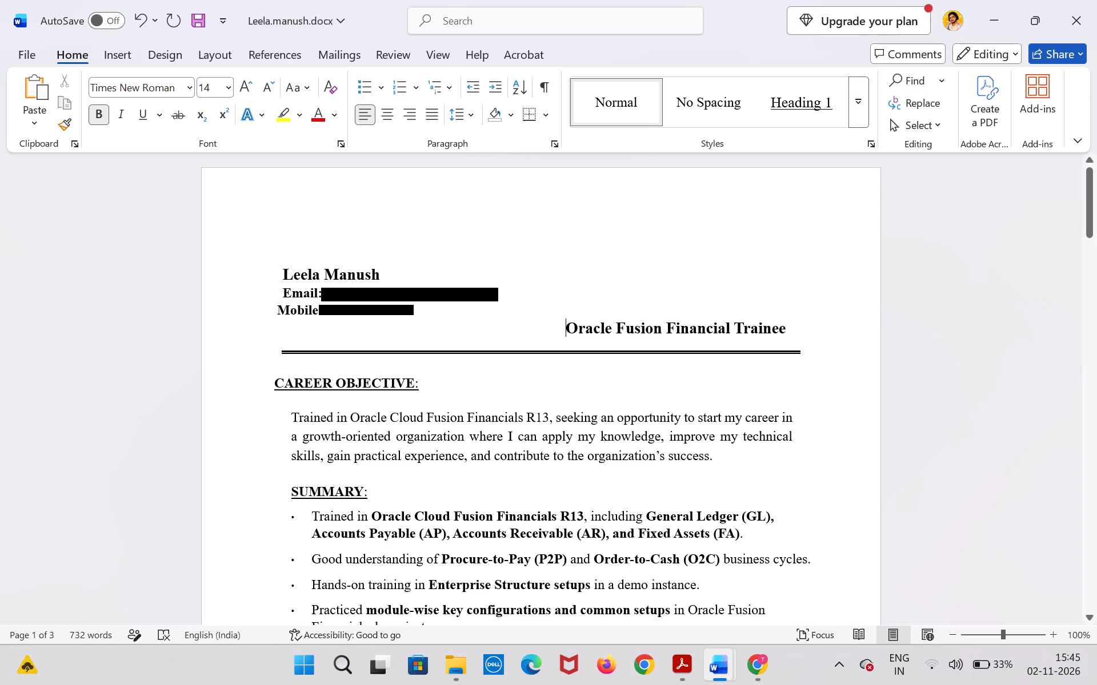
Replace the indent before "Email" with a single space so the line aligns with the mobile line.
left_click(278, 289)
key("BackSpace")
key("space")
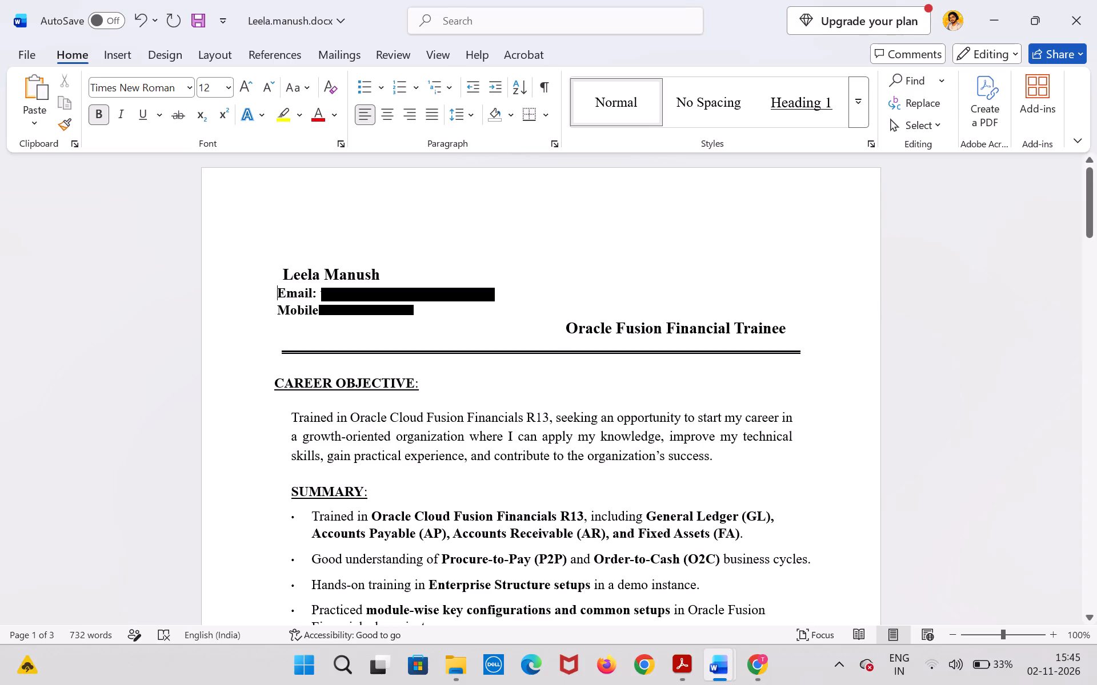
Remove the indent before the name so it starts at the left margin.
left_click(283, 274)
key("BackSpace")
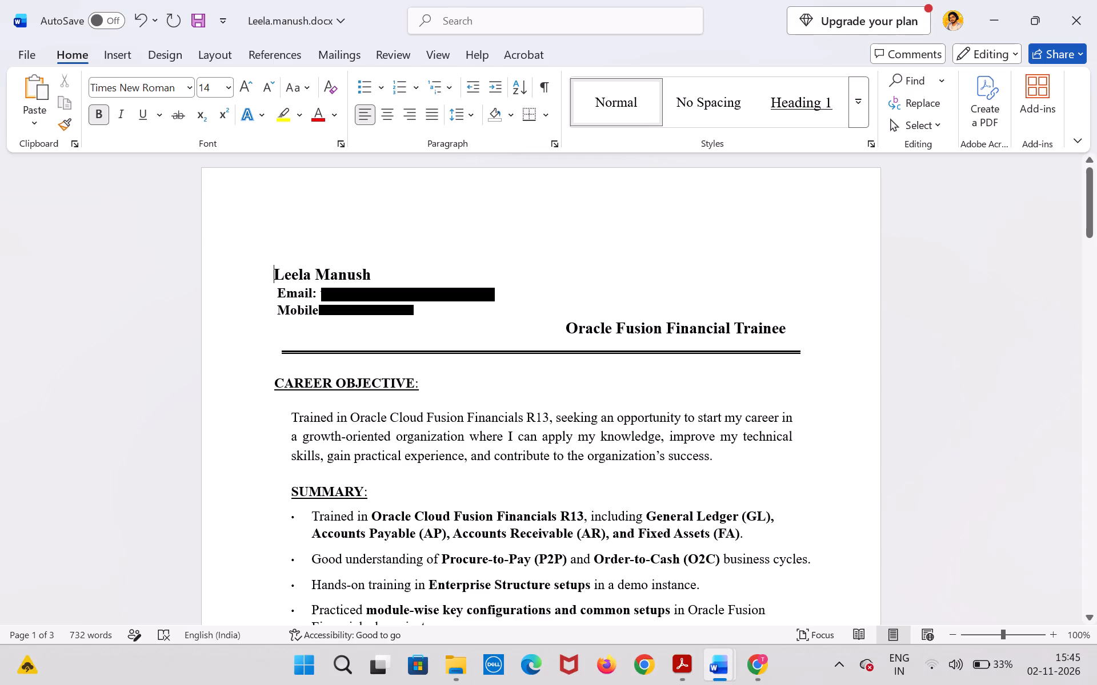
scroll(483, 307, "up", 1)
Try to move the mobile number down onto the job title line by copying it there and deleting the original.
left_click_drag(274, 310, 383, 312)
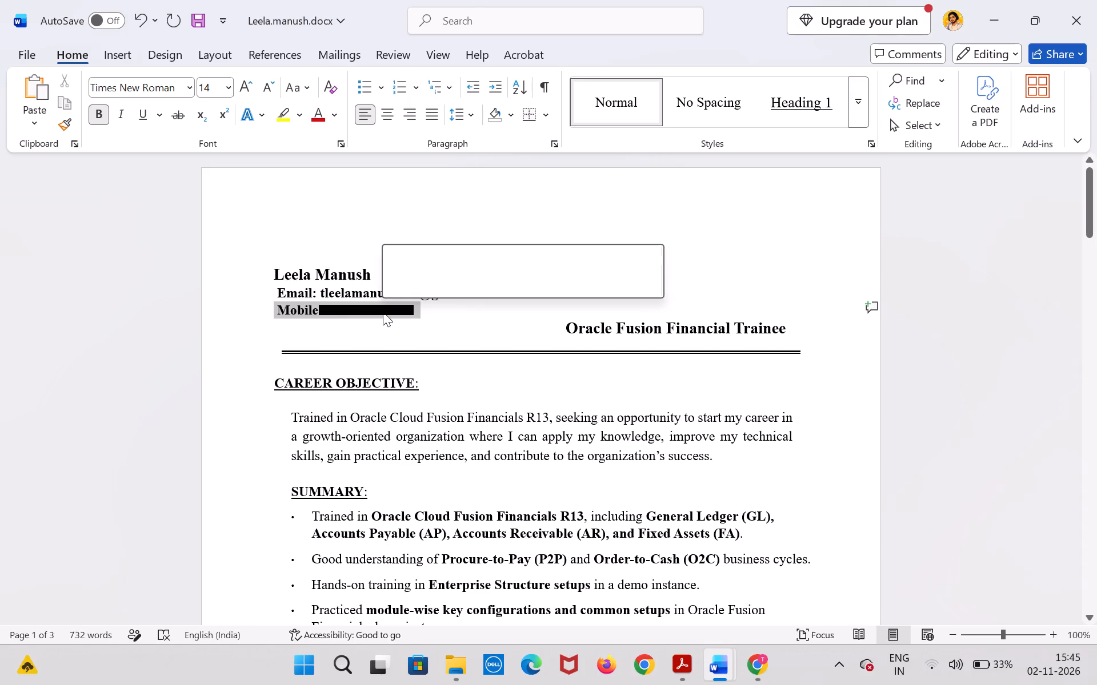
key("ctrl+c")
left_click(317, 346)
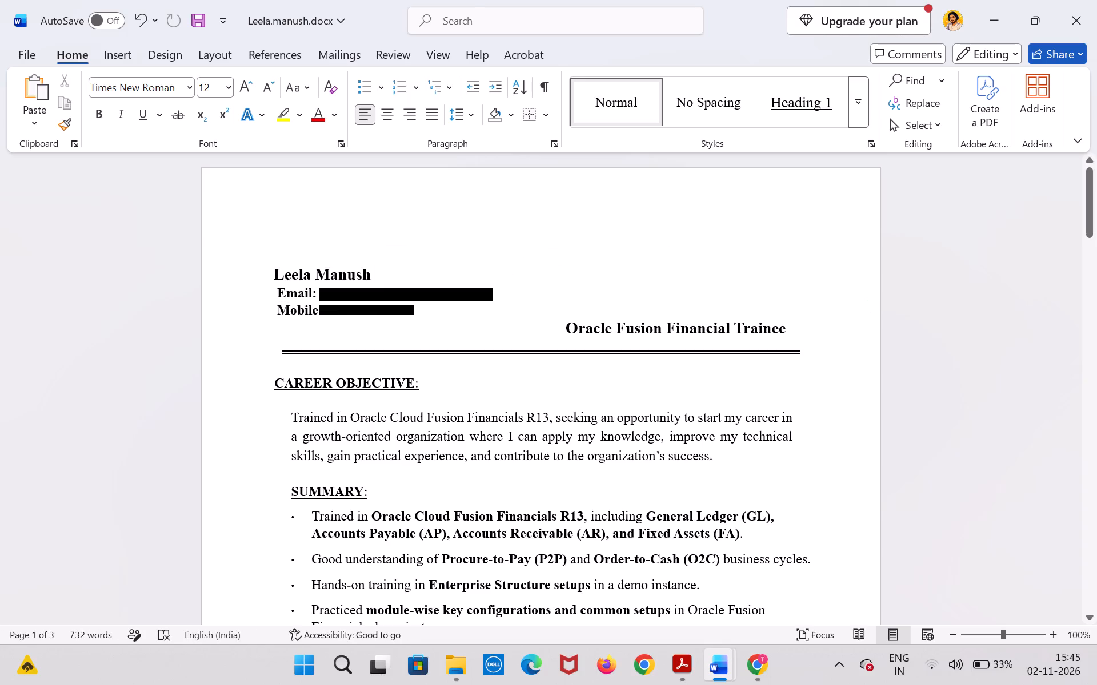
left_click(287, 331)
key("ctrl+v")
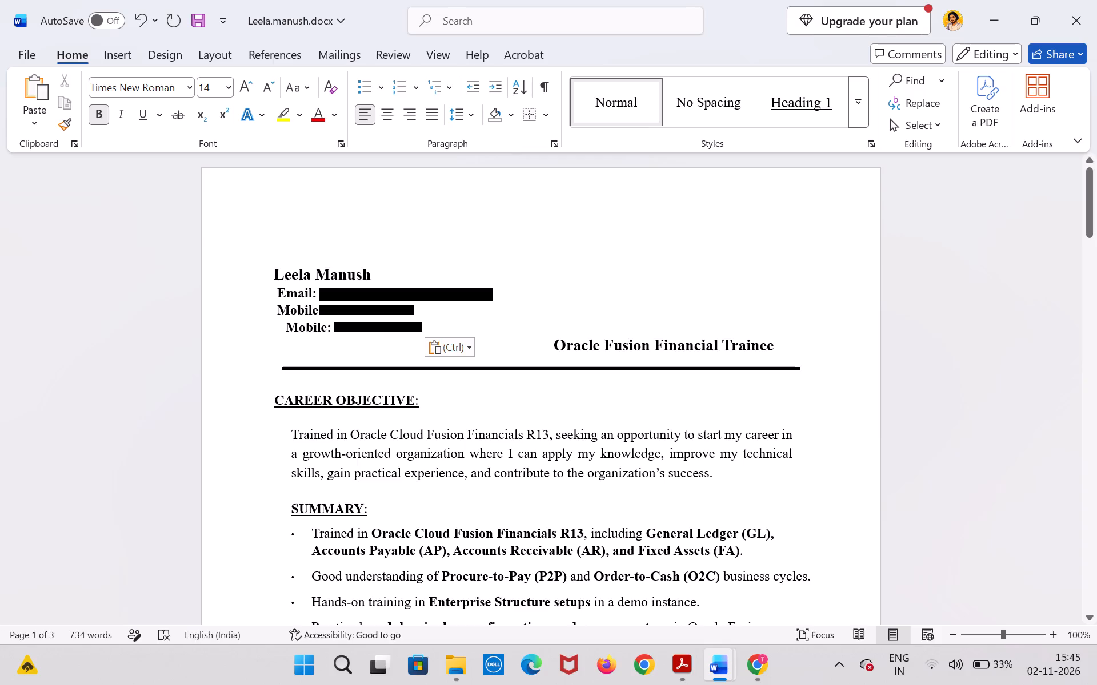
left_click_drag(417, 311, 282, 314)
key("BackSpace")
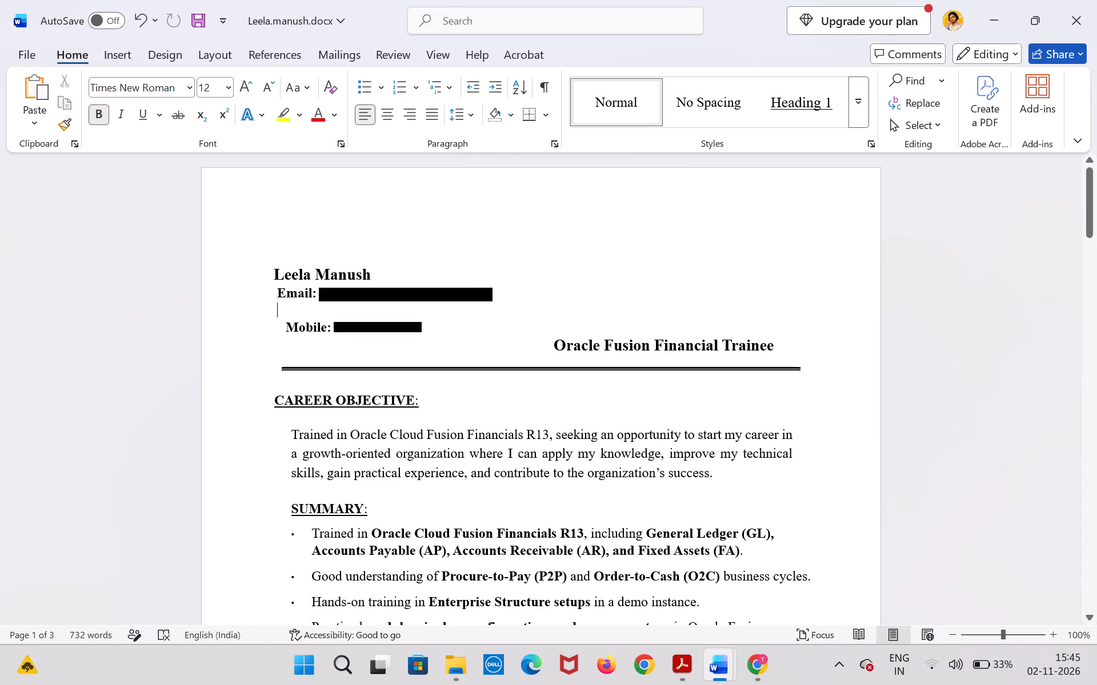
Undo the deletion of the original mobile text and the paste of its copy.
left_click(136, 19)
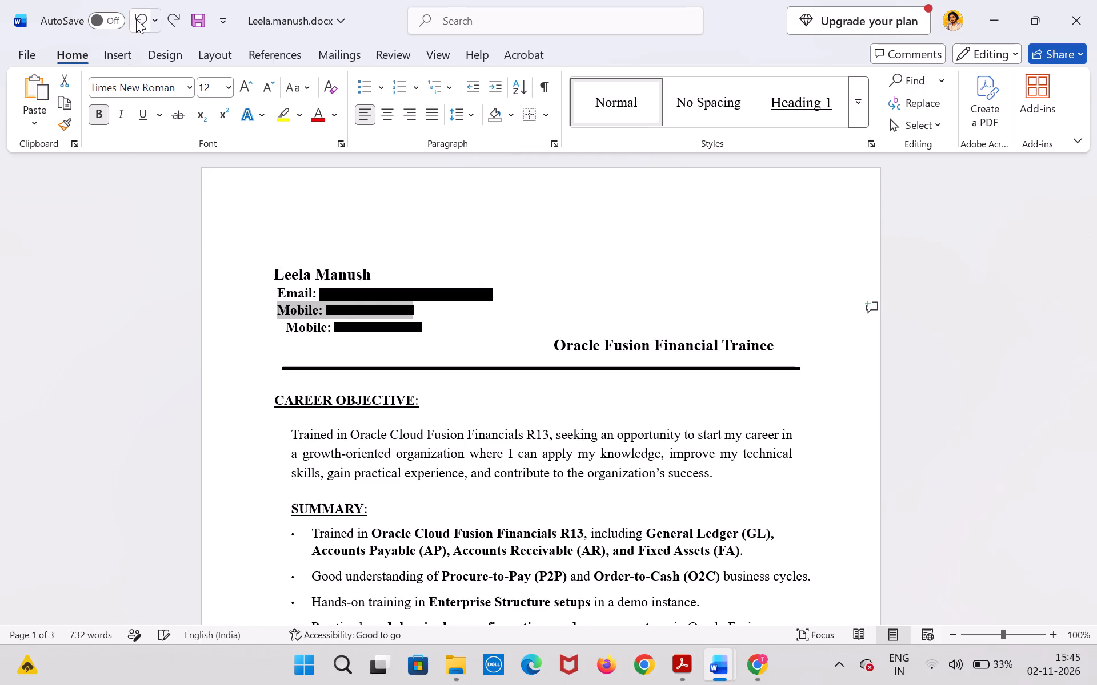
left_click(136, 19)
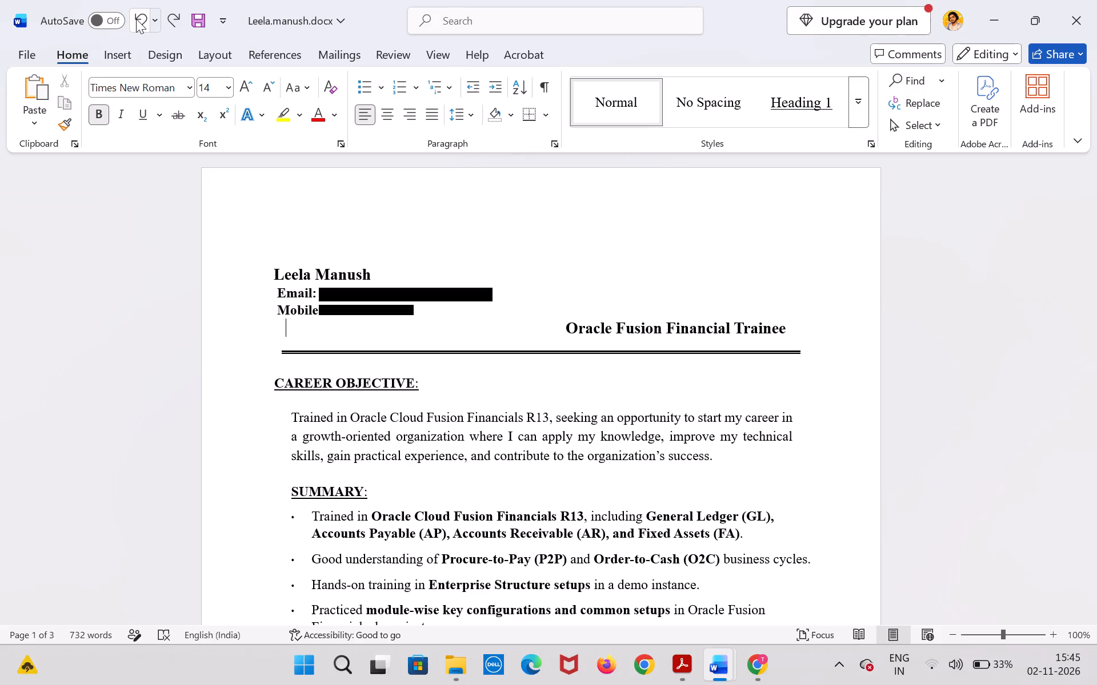
Add one space before the name to align it with the email and mobile lines.
left_click(274, 273)
key("space")
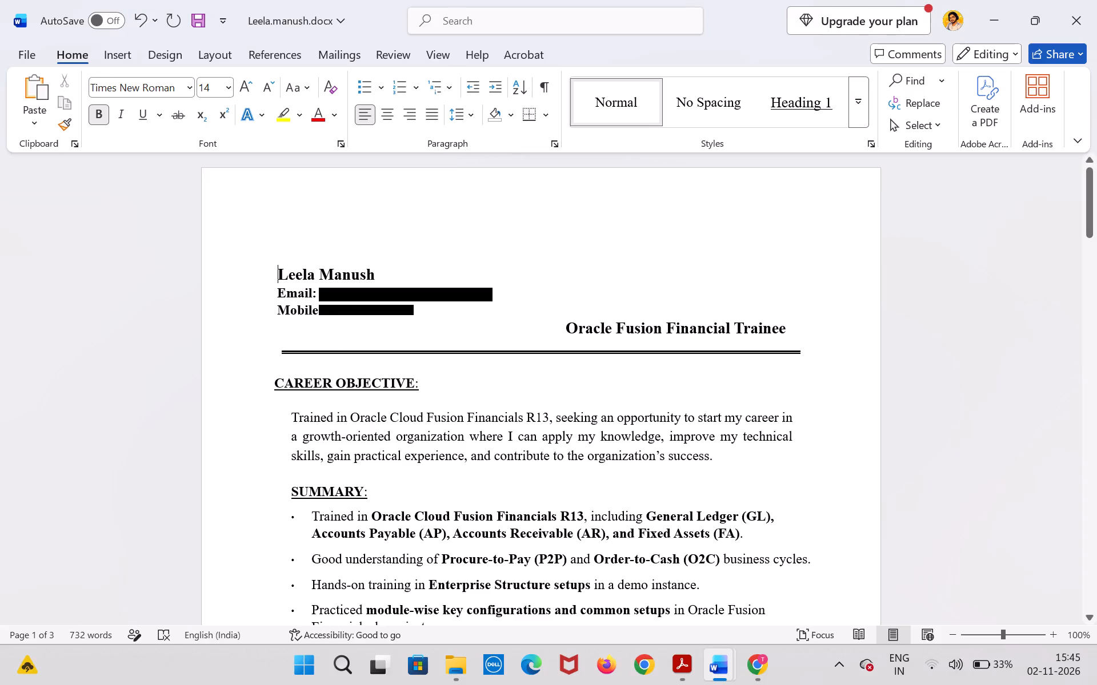
Check the first page's layout and save the resume.
scroll(579, 400, "down", 2)
scroll(579, 400, "up", 1)
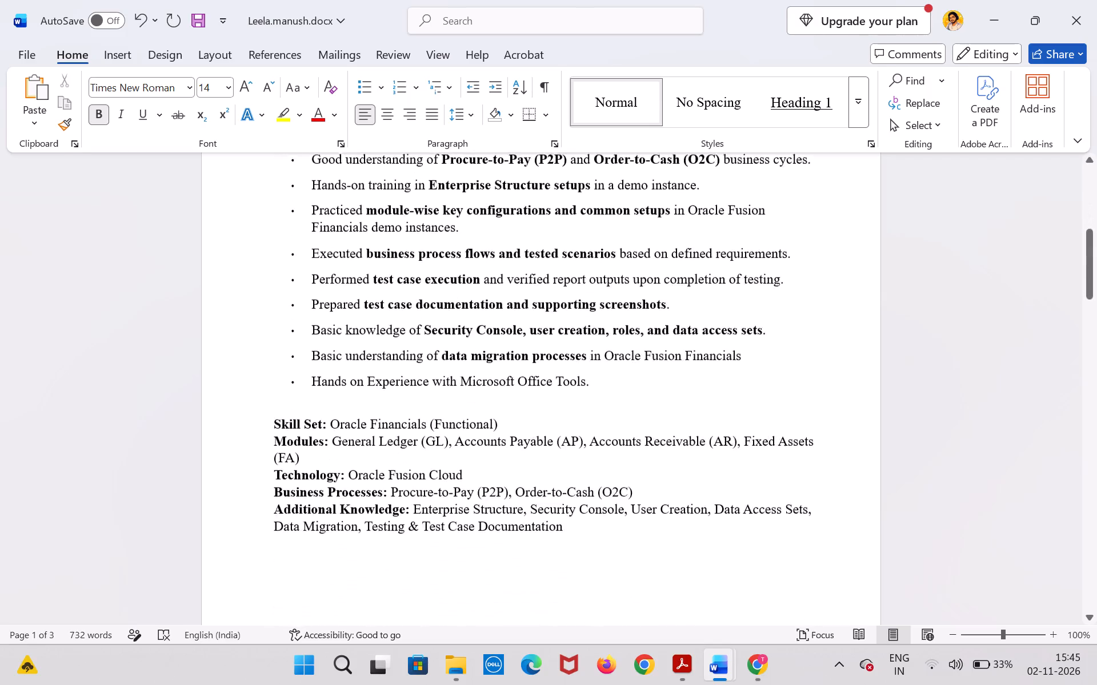
scroll(579, 400, "up", 1)
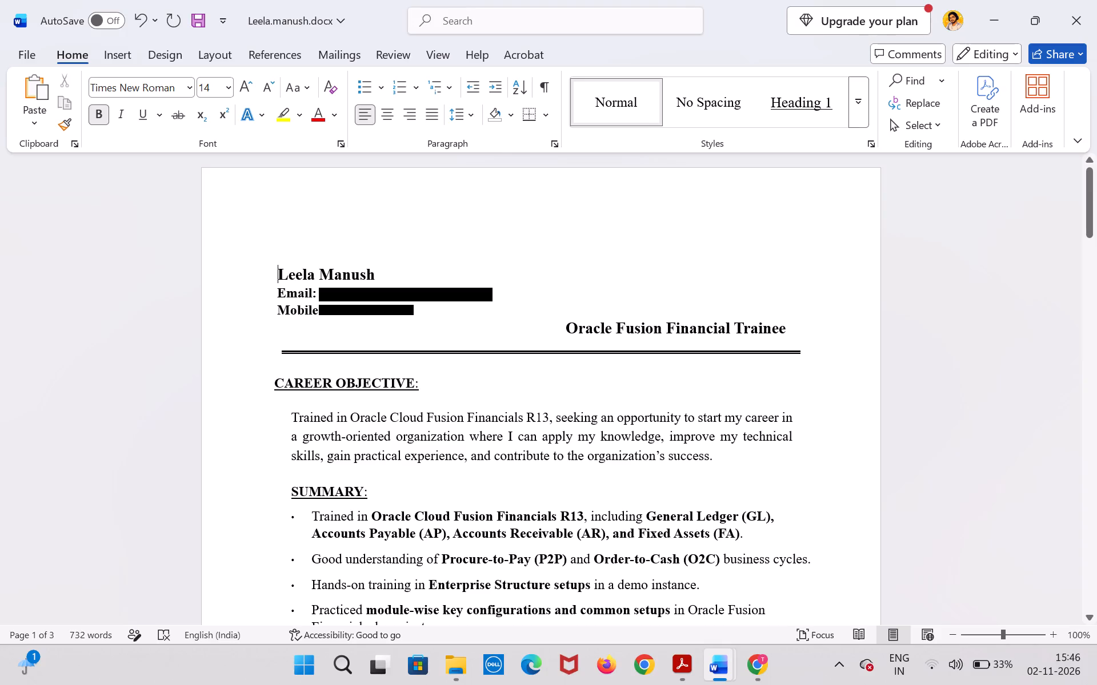
scroll(453, 344, "down", 1)
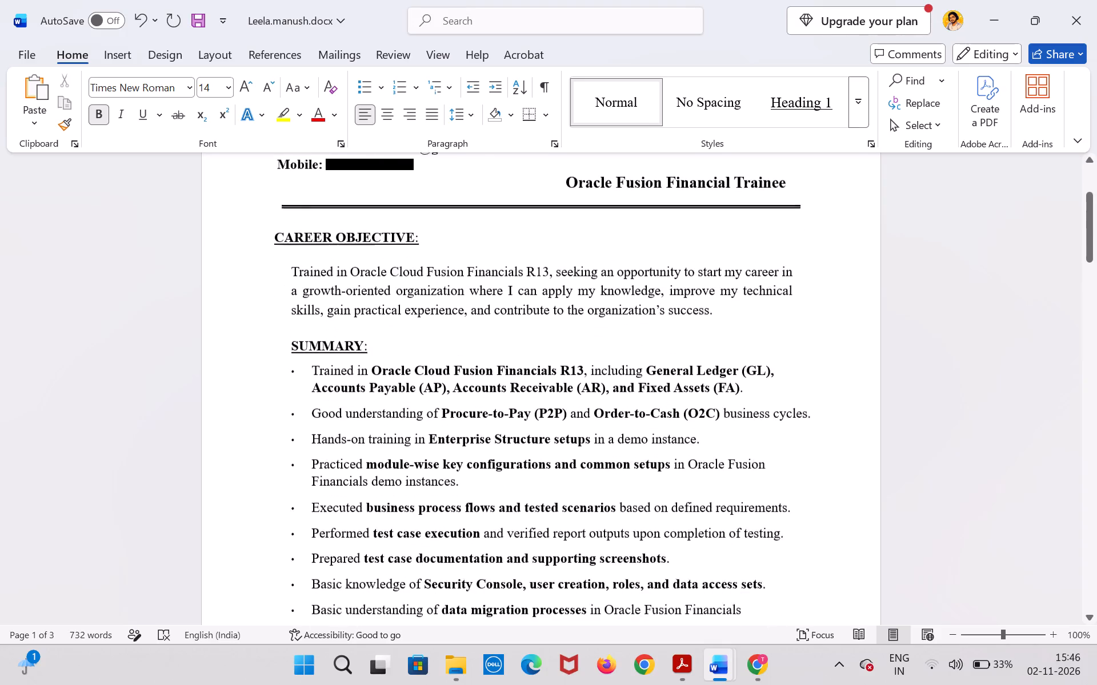
scroll(453, 344, "down", 1)
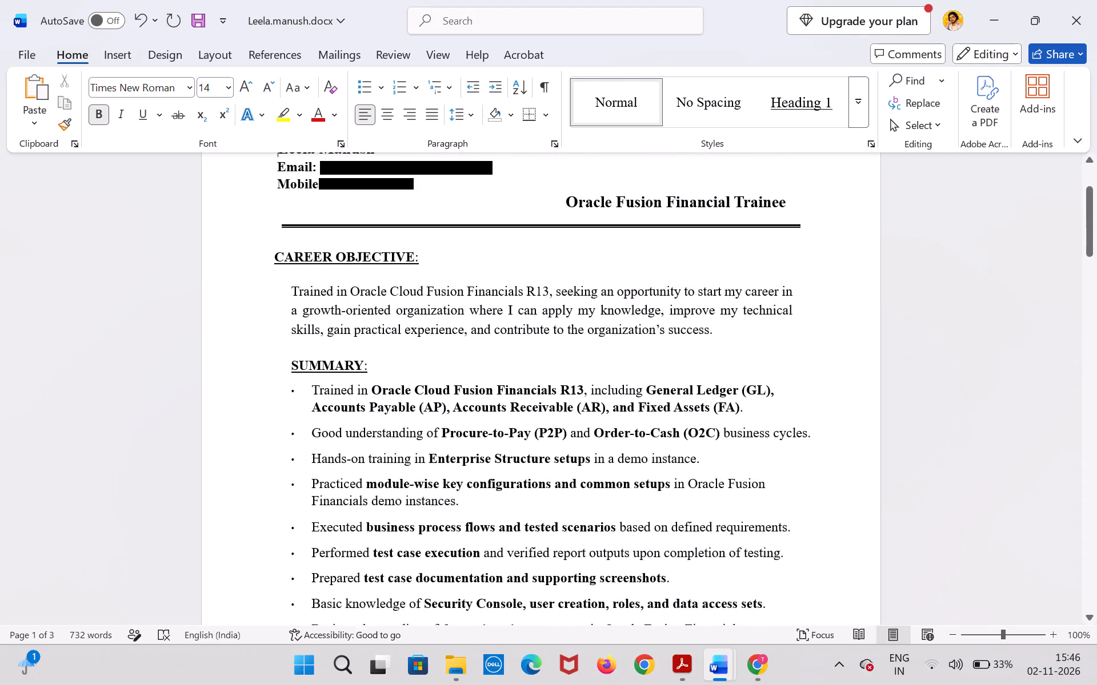
scroll(461, 460, "up", 1)
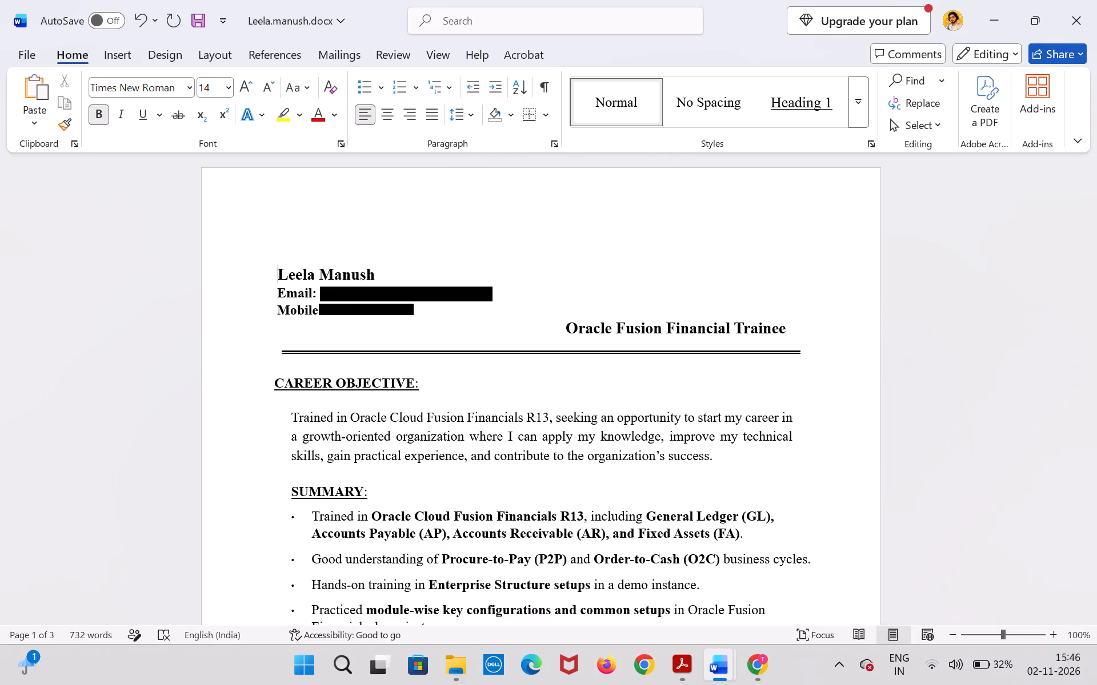
key("ctrl+s")
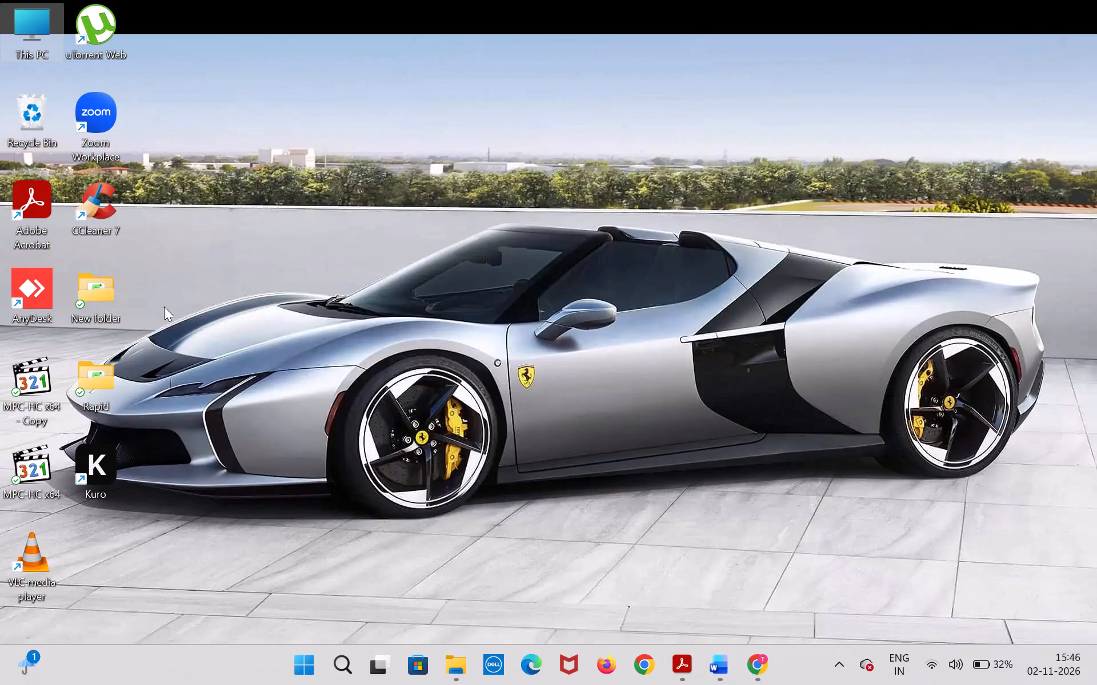
Switch to File Explorer and open the Downloads folder.
double_click(38, 33)
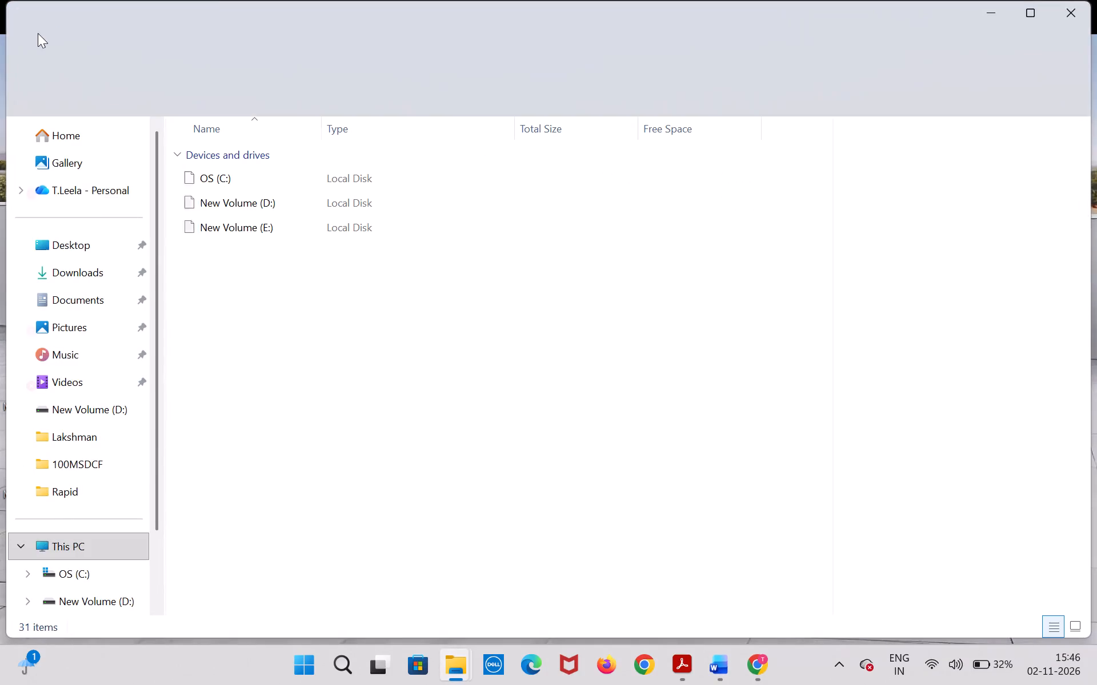
left_click(98, 274)
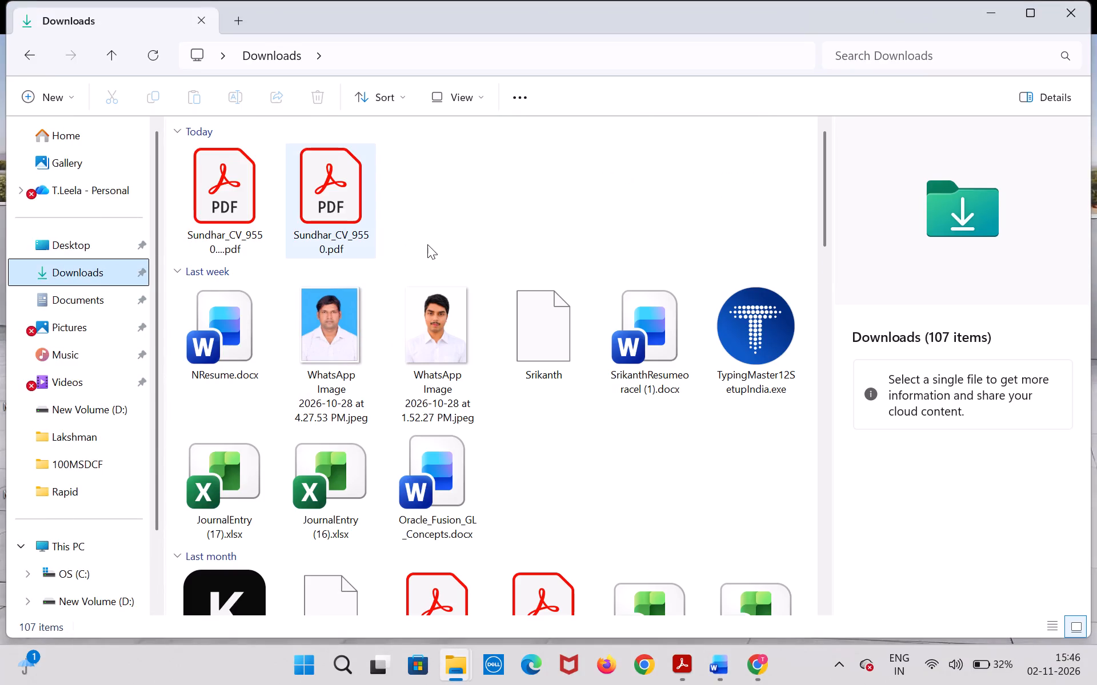
Close the Downloads folder window.
left_click(198, 17)
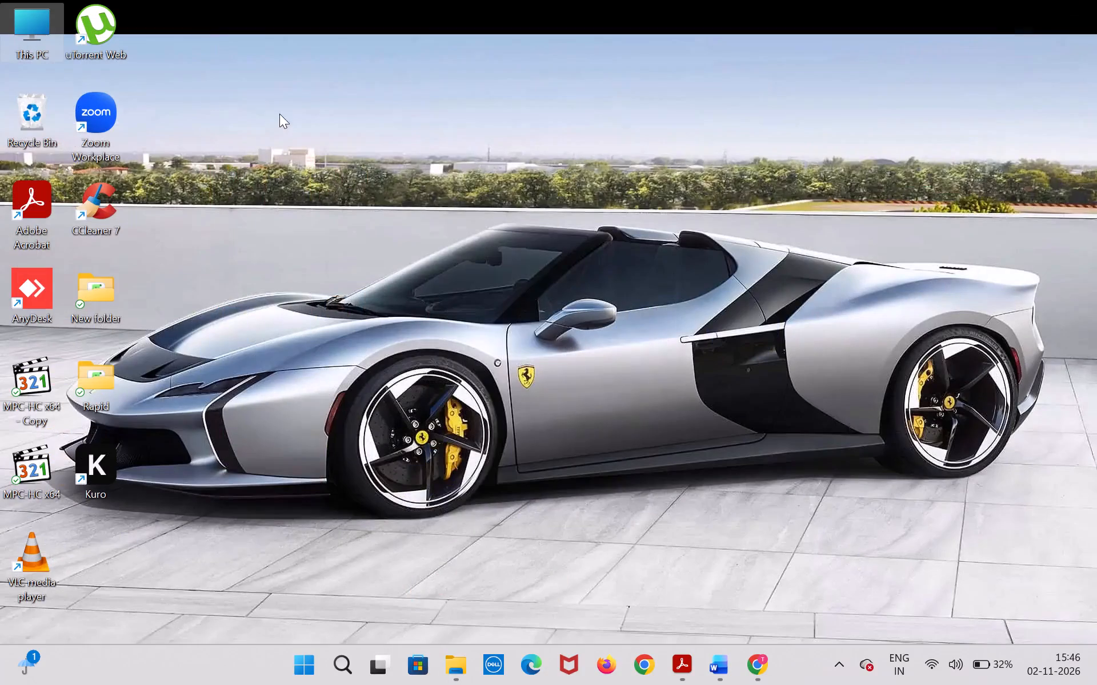
Switch to the Naukri profile in Chrome and delete the attached resume leela.pdf.
left_click(760, 682)
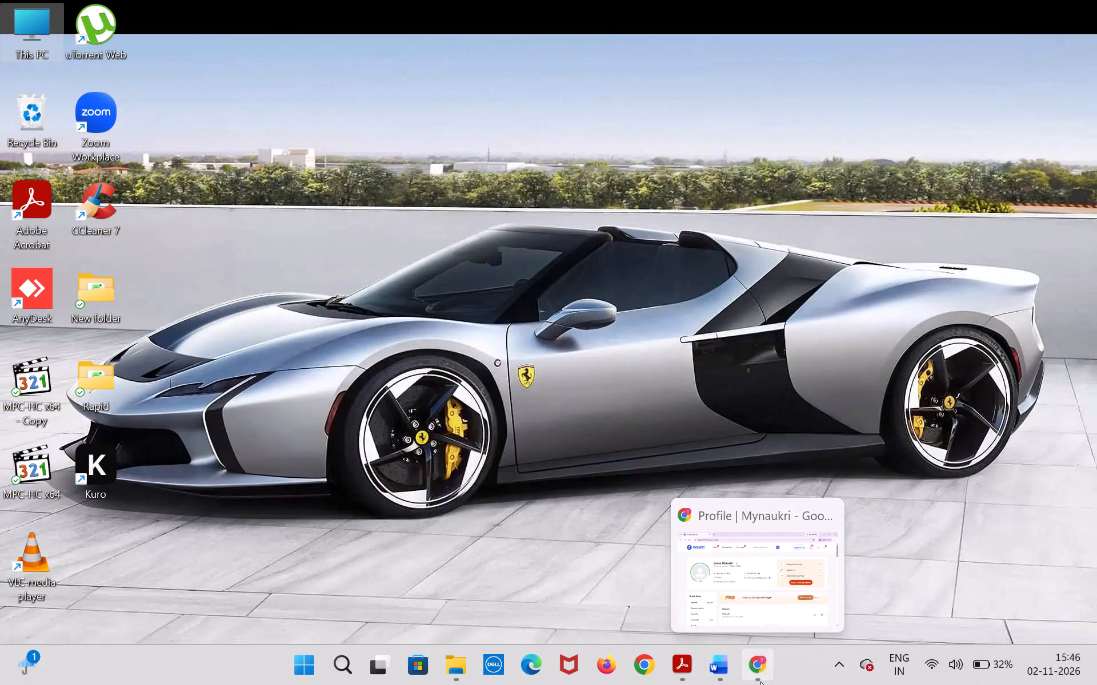
scroll(512, 428, "down", 1)
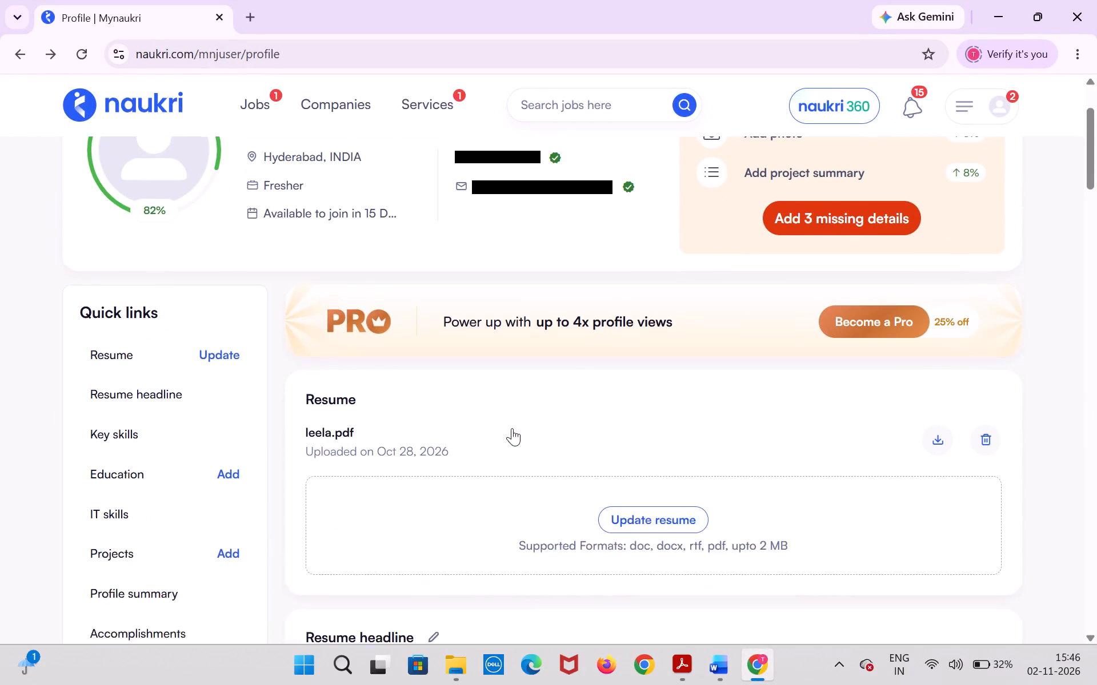
scroll(512, 428, "down", 1)
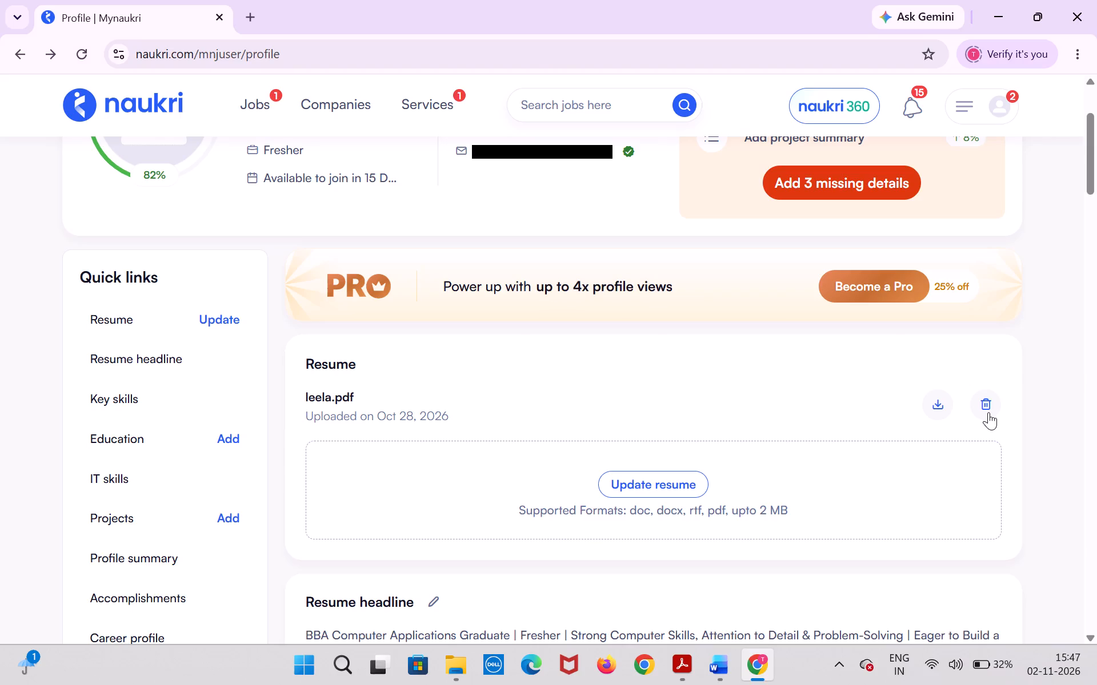
left_click(988, 412)
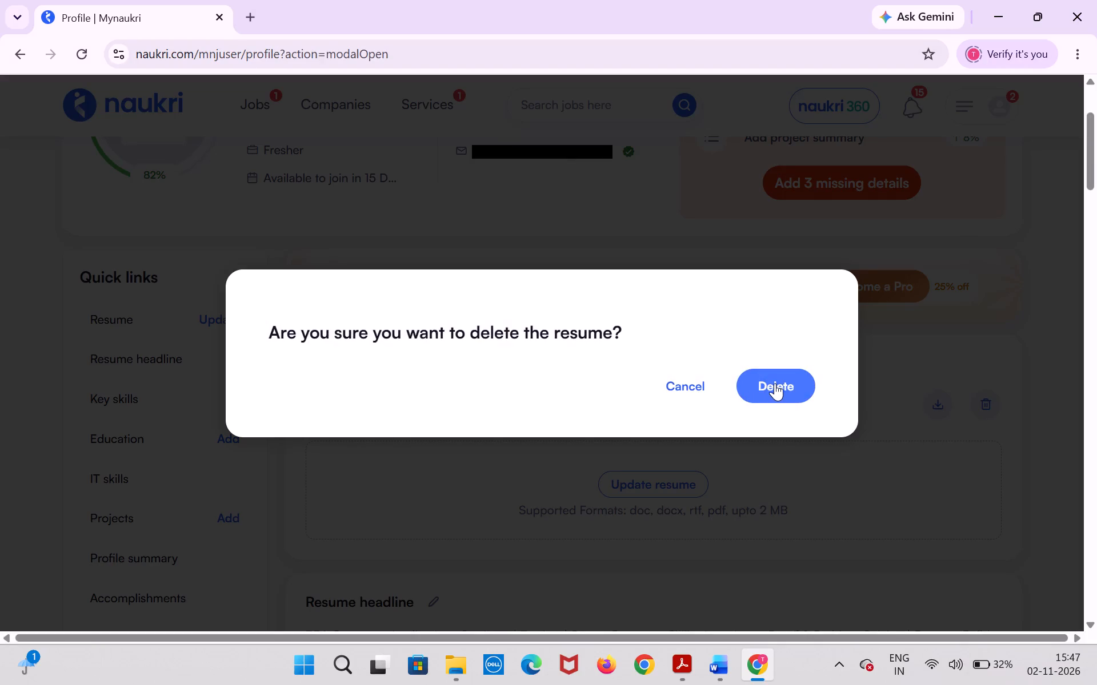
left_click(779, 382)
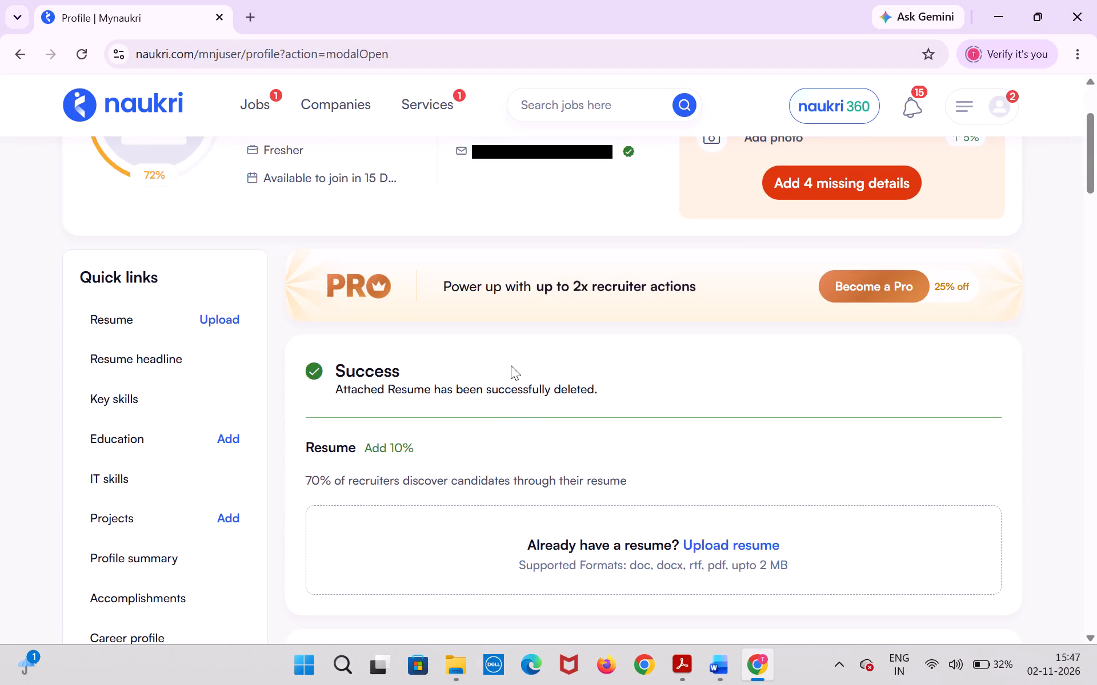
Open the profile's Basic details for editing, review the fields from name to email address, and close them without changes.
scroll(496, 291, "up", 3)
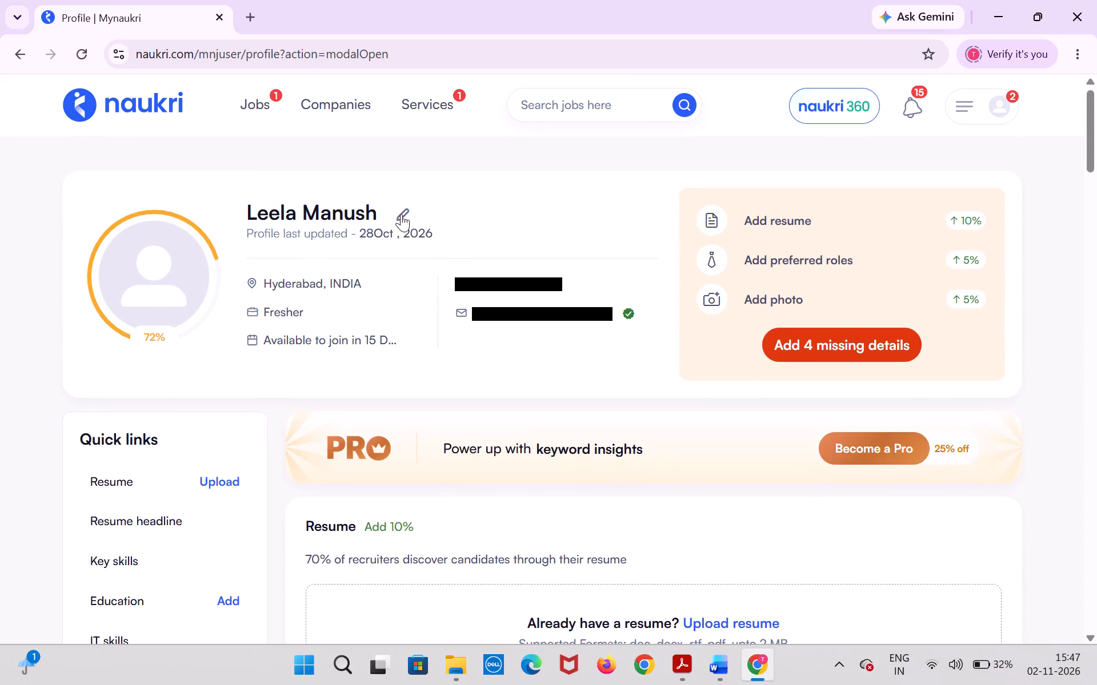
left_click(400, 214)
scroll(598, 316, "down", 2)
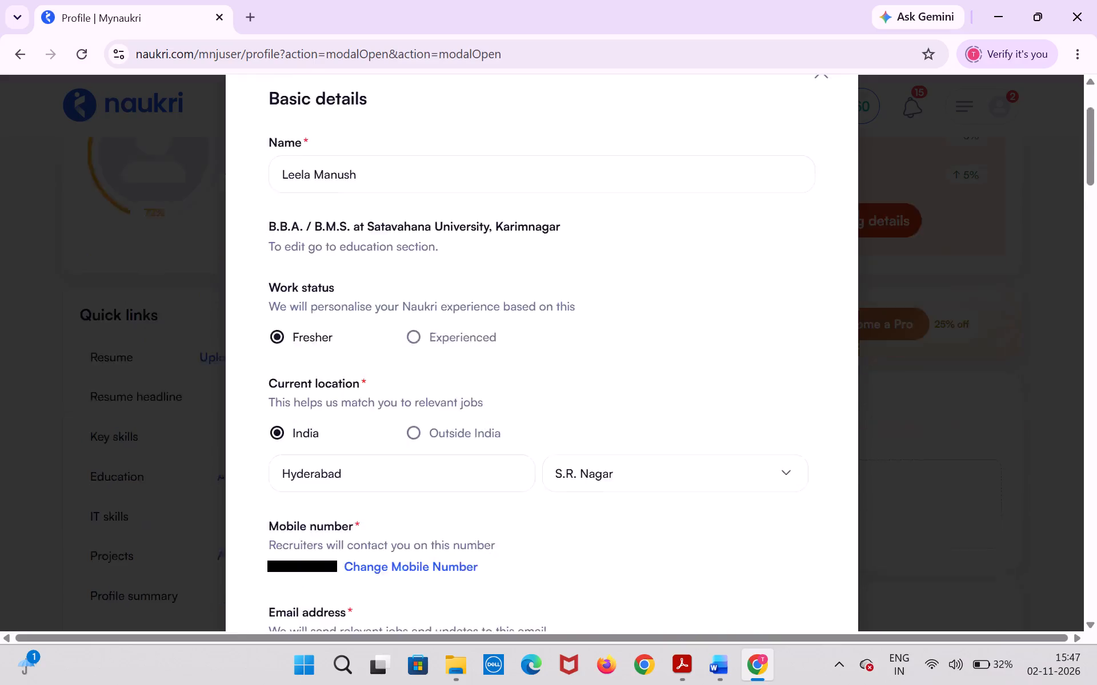
scroll(598, 316, "down", 3)
scroll(598, 316, "up", 4)
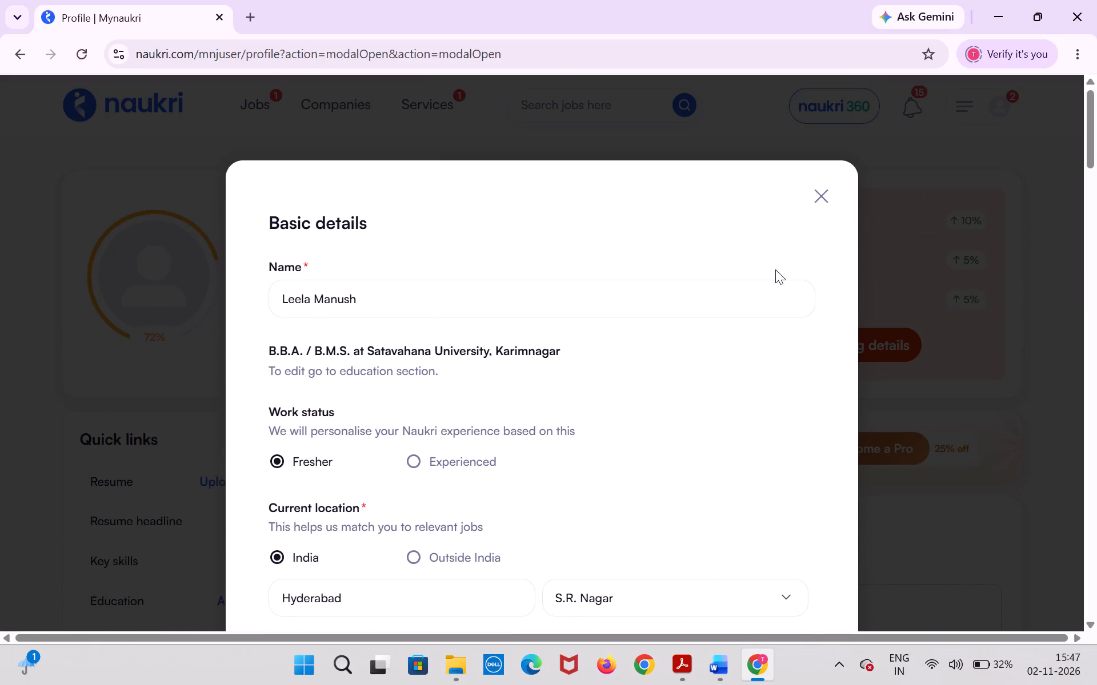
left_click(818, 198)
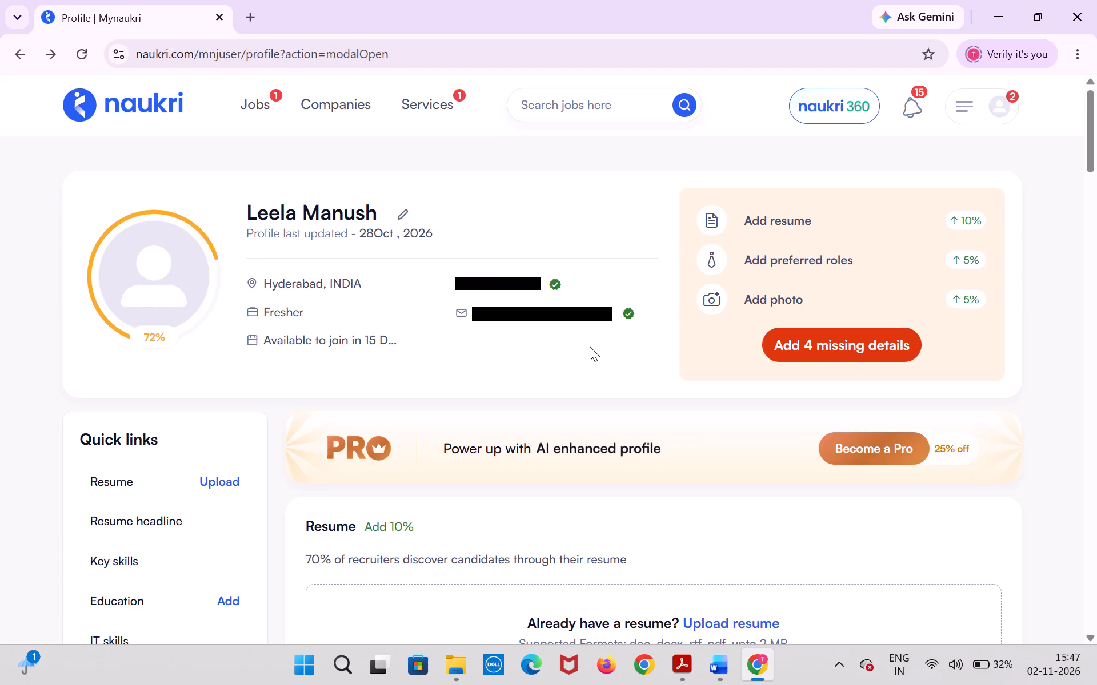
Review the profile page's sections, including key skills, employment and education.
scroll(590, 346, "down", 4)
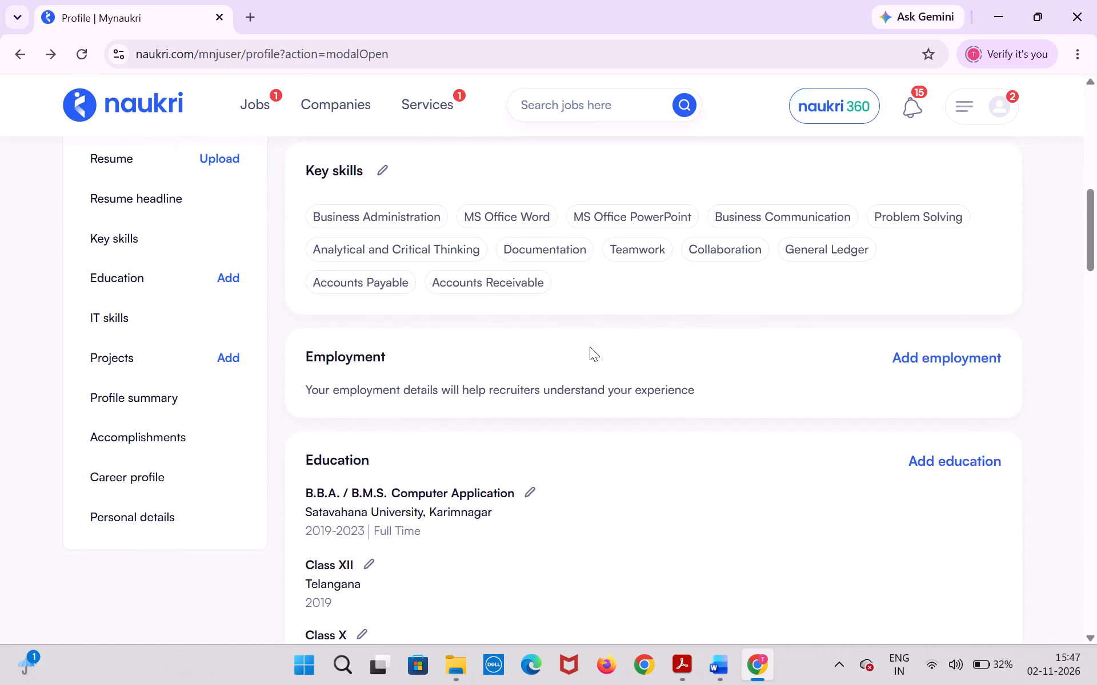
scroll(590, 346, "down", 6)
scroll(590, 346, "up", 5)
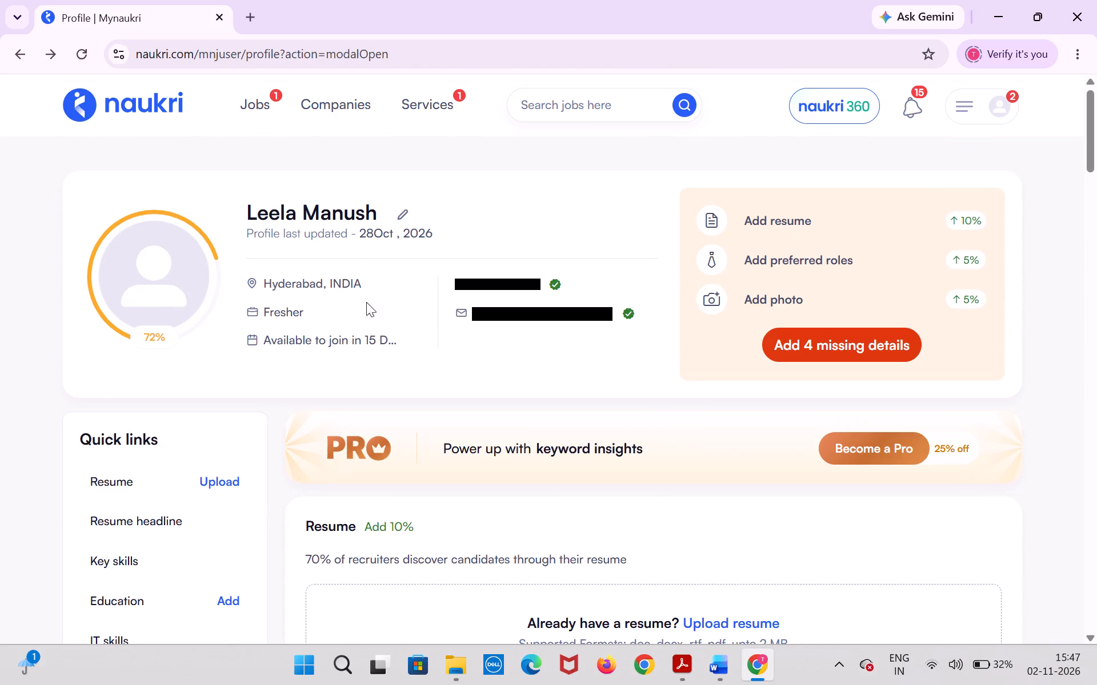
scroll(402, 404, "down", 3)
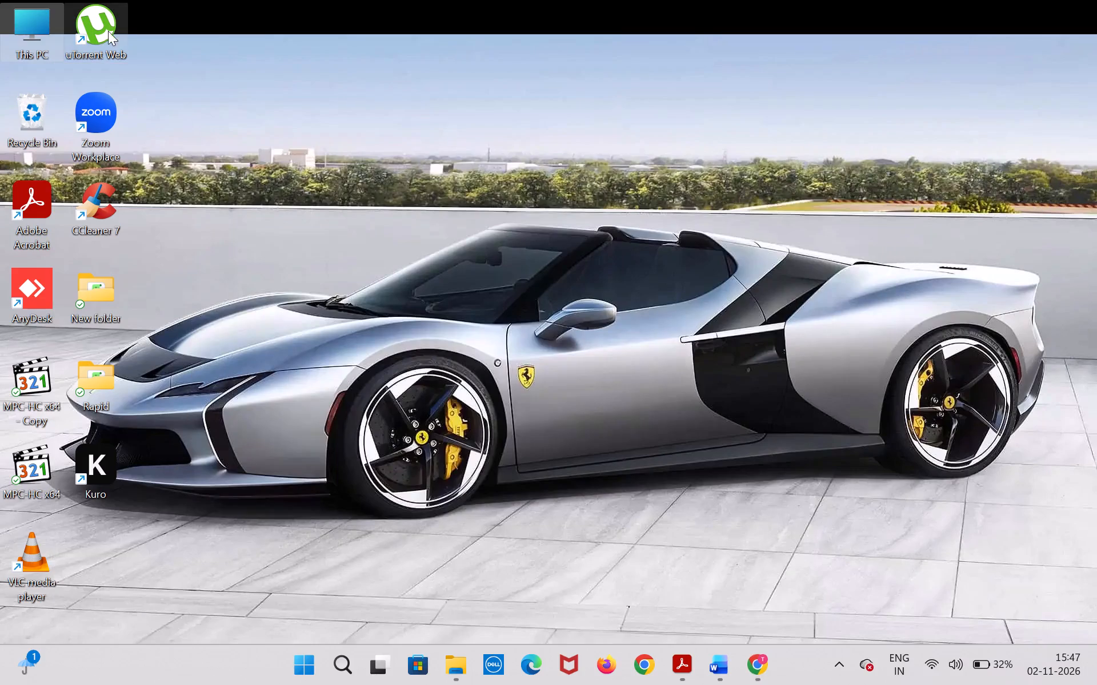
Switch to File Explorer and open the Word resume with the dot-separated file name from New Volume (D:).
double_click(38, 40)
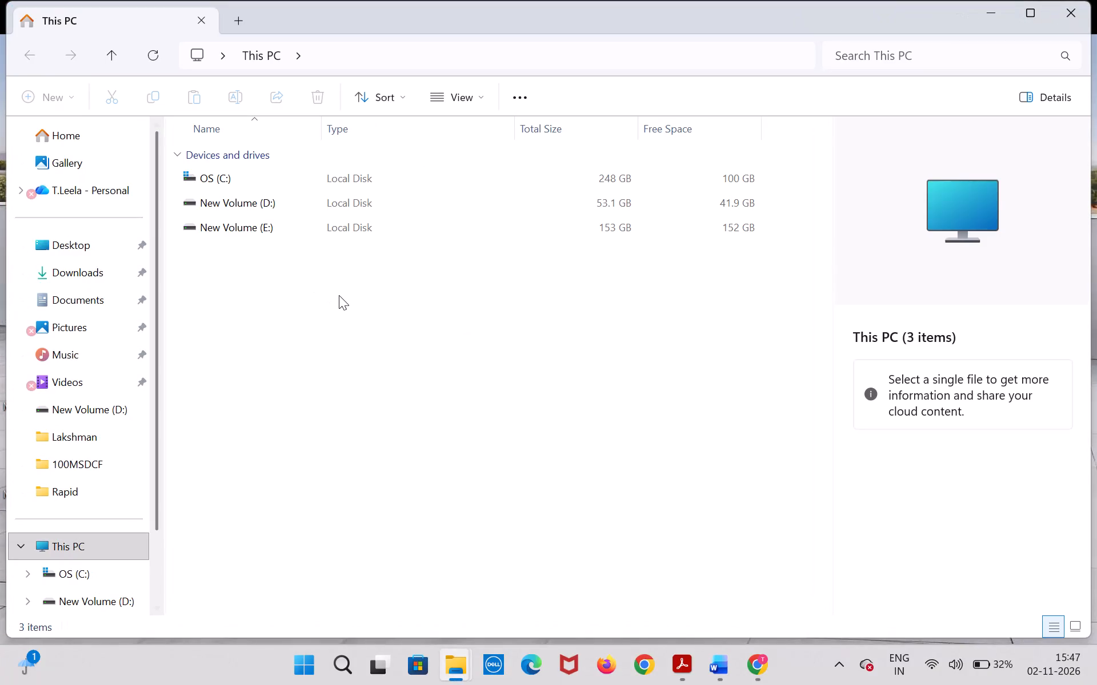
double_click(339, 204)
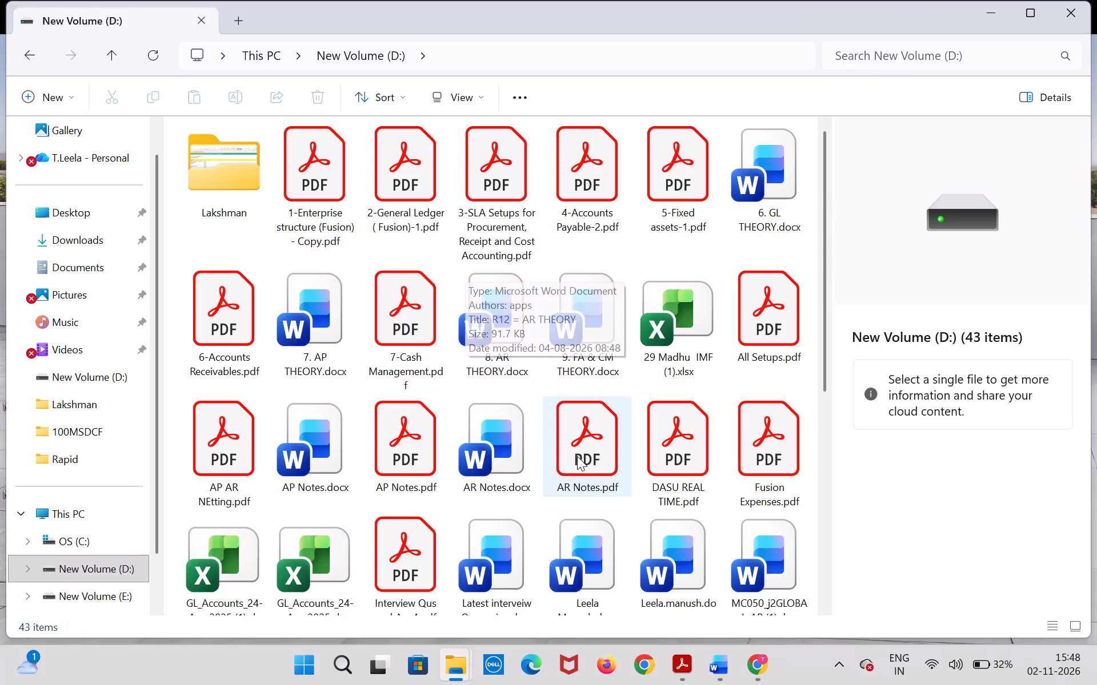
double_click(676, 574)
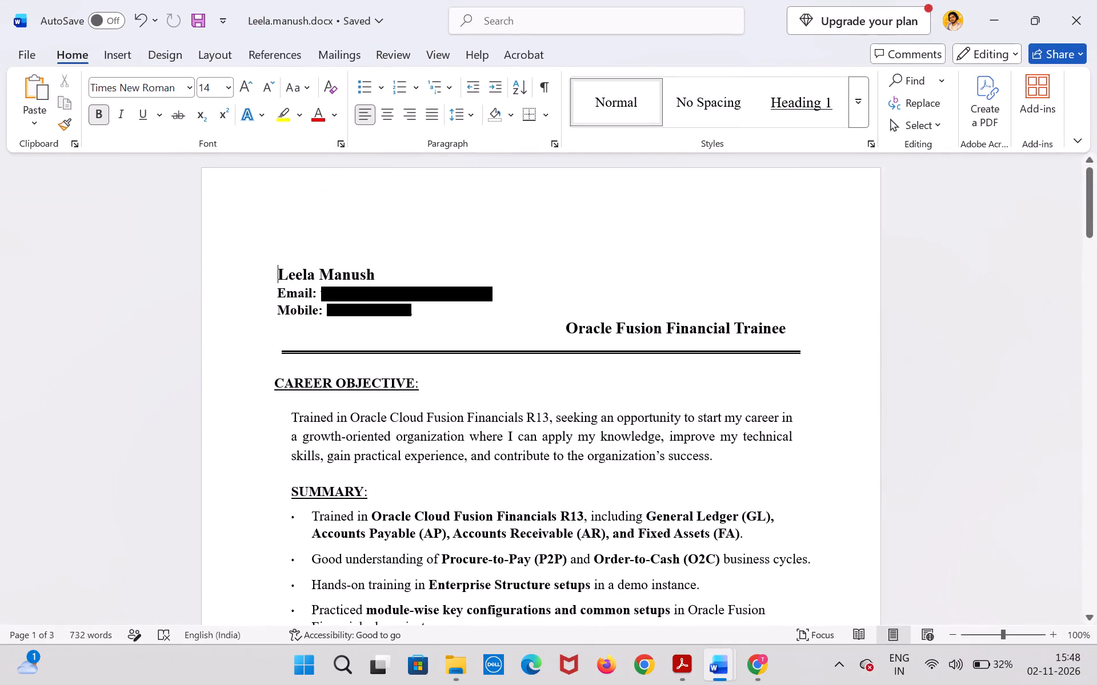
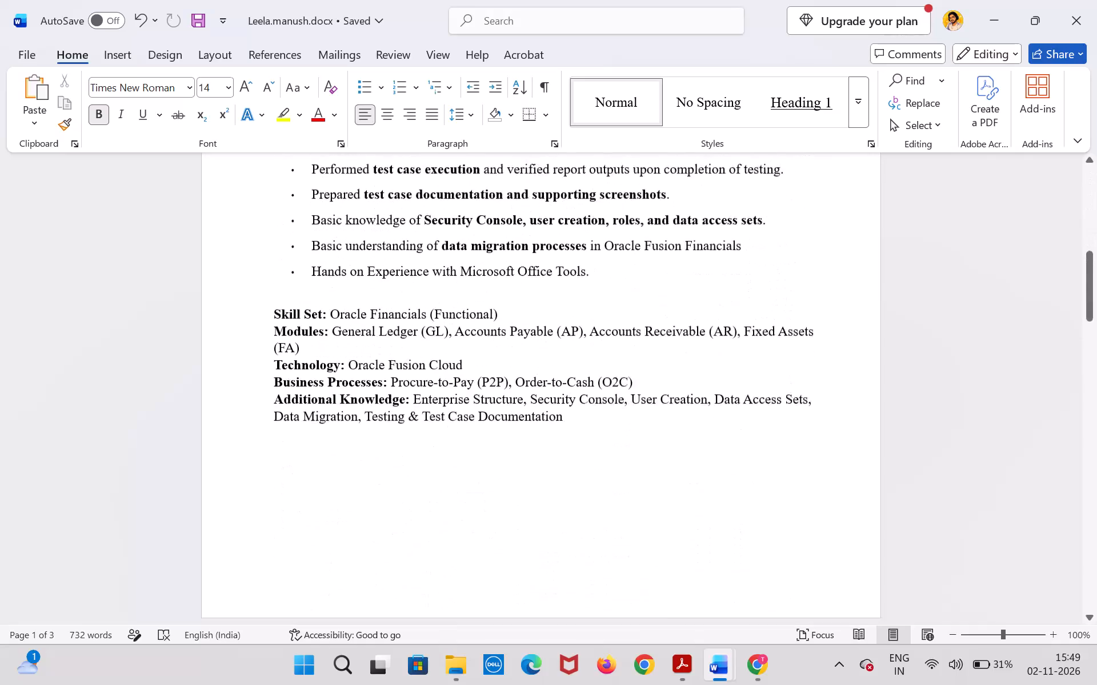
Review the whole Word resume, from the career objective and skill set to the module sections and declaration, and close the document.
scroll(680, 536, "down", 2)
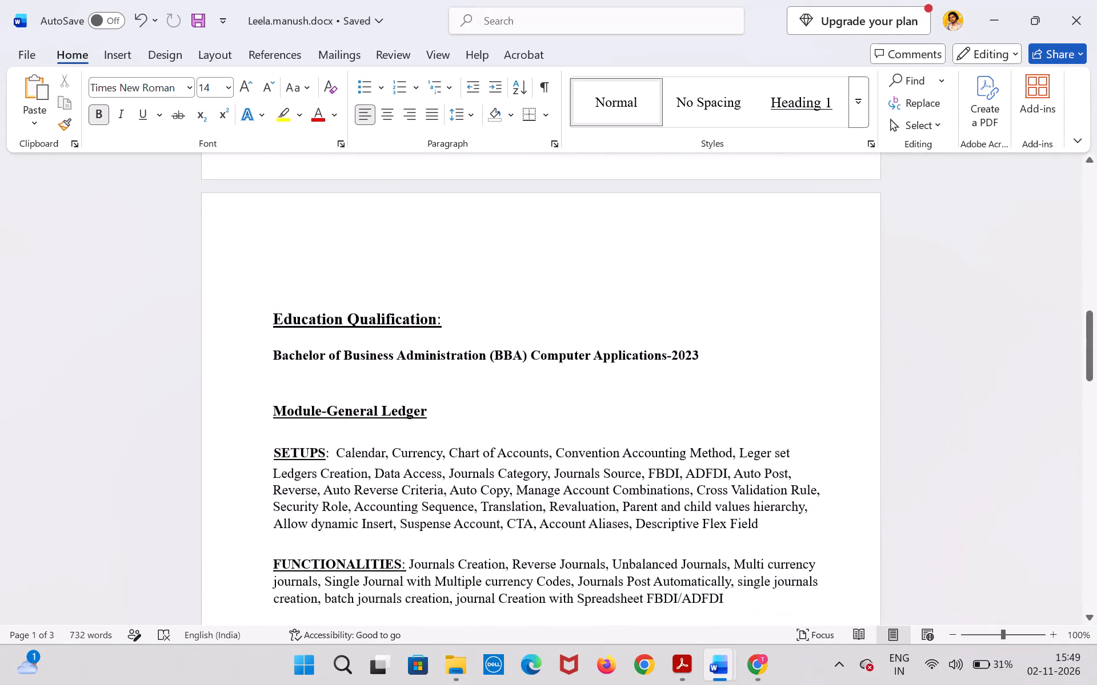
scroll(680, 536, "down", 4)
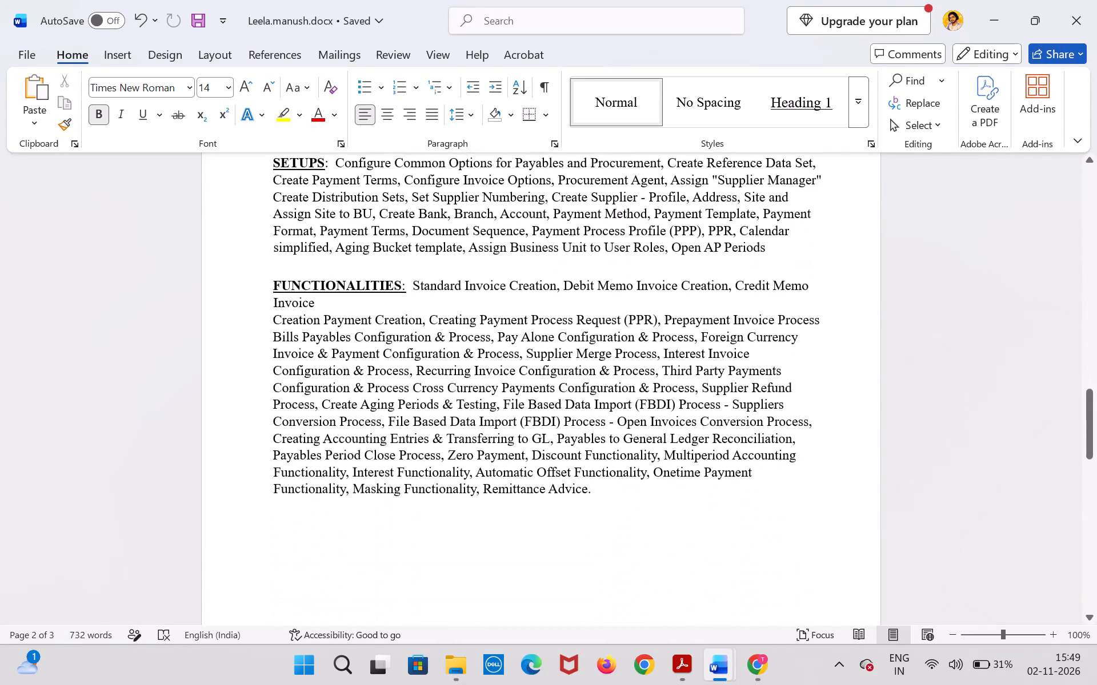
scroll(680, 536, "down", 8)
scroll(680, 536, "up", 2)
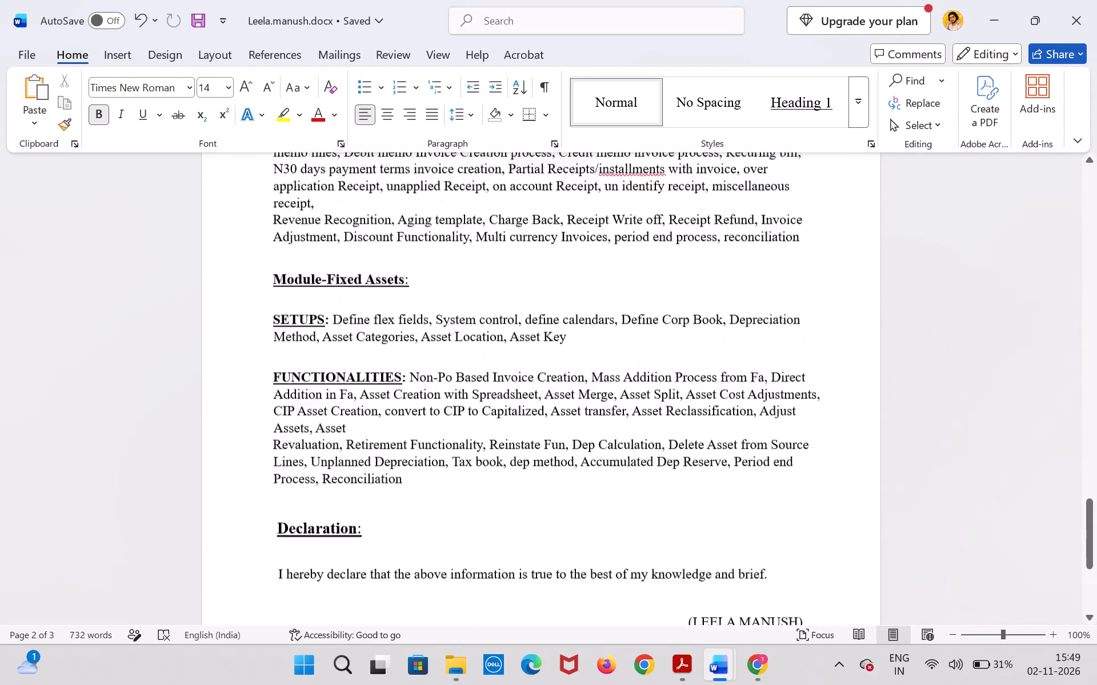
scroll(680, 536, "up", 4)
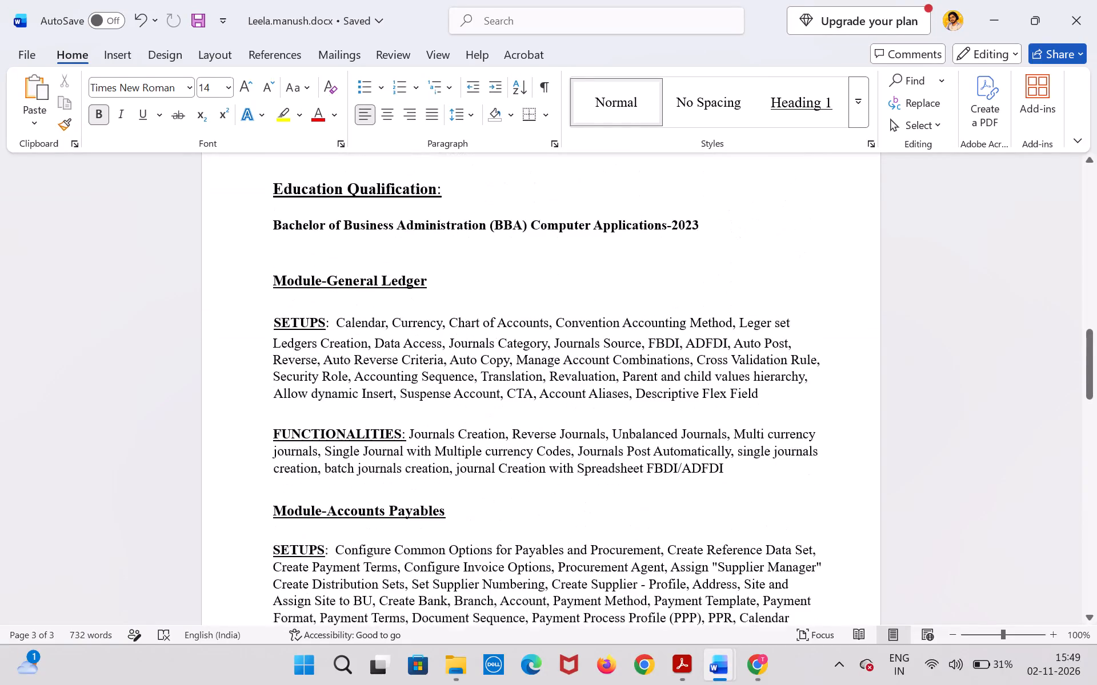
scroll(680, 536, "up", 1)
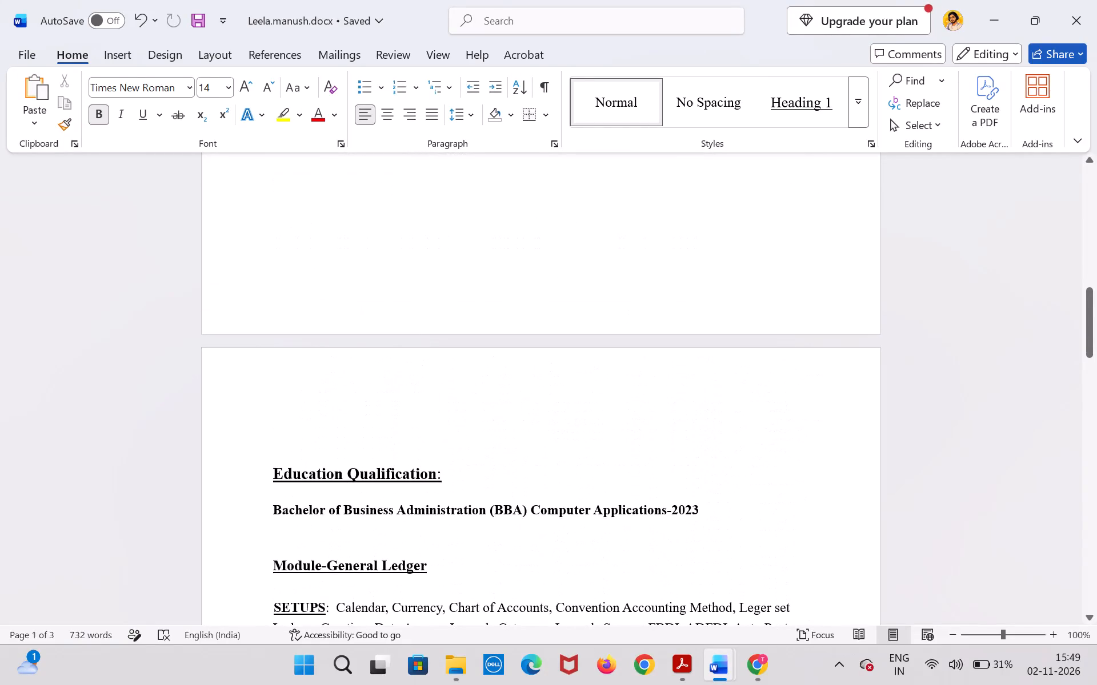
scroll(680, 536, "up", 4)
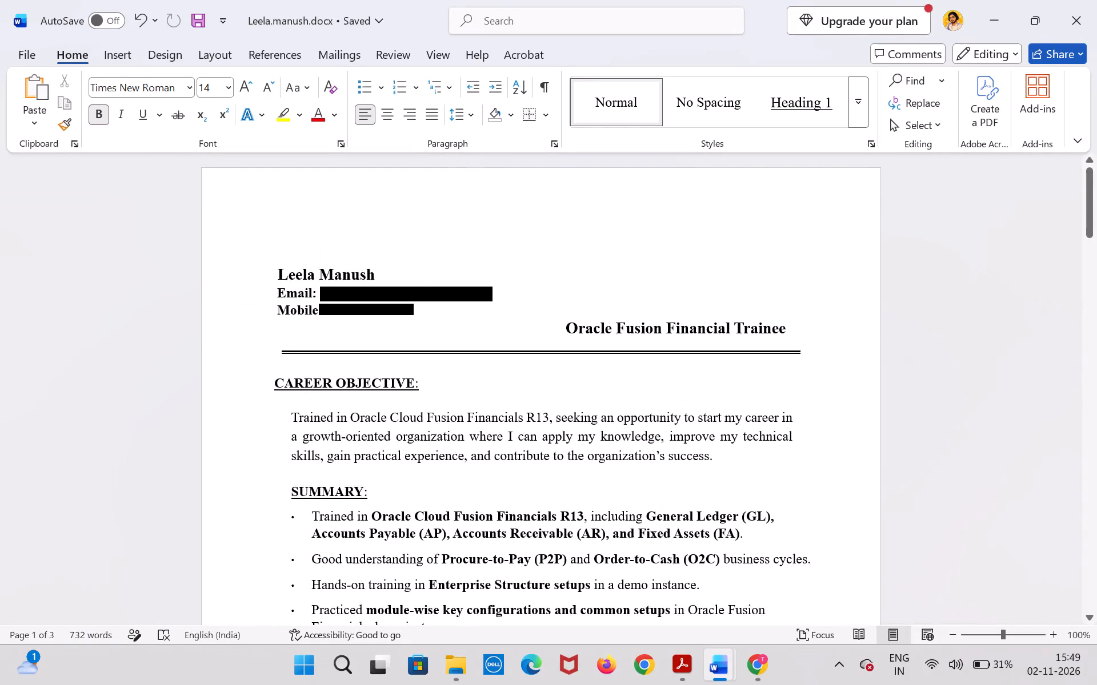
scroll(680, 536, "up", 1)
scroll(680, 536, "down", 4)
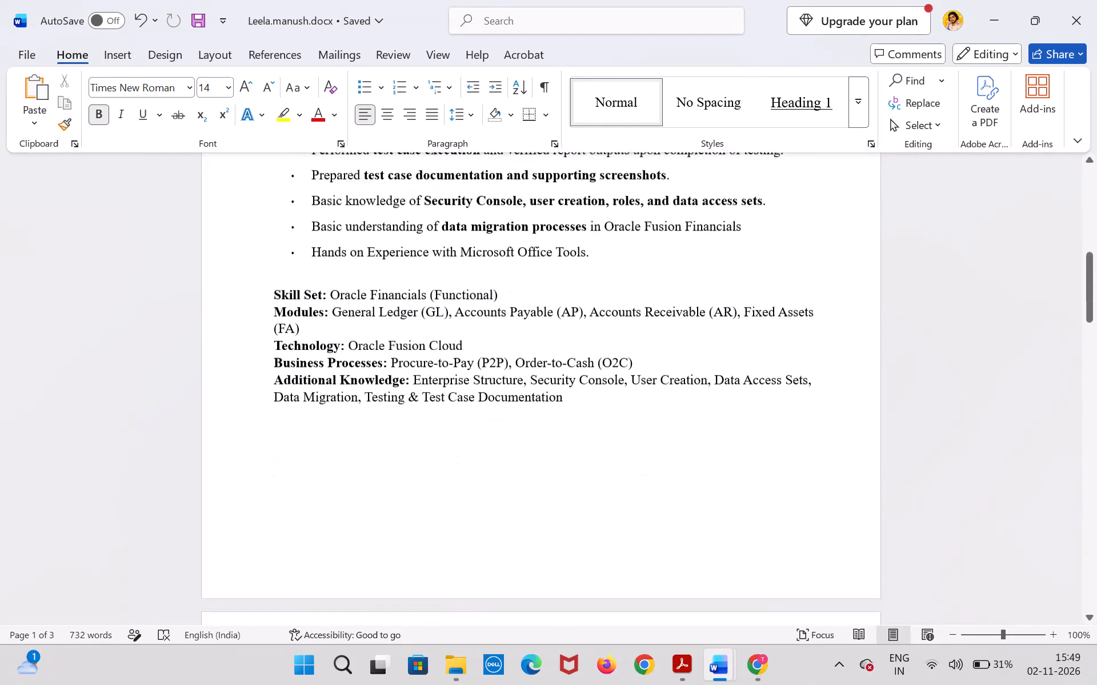
scroll(680, 536, "down", 9)
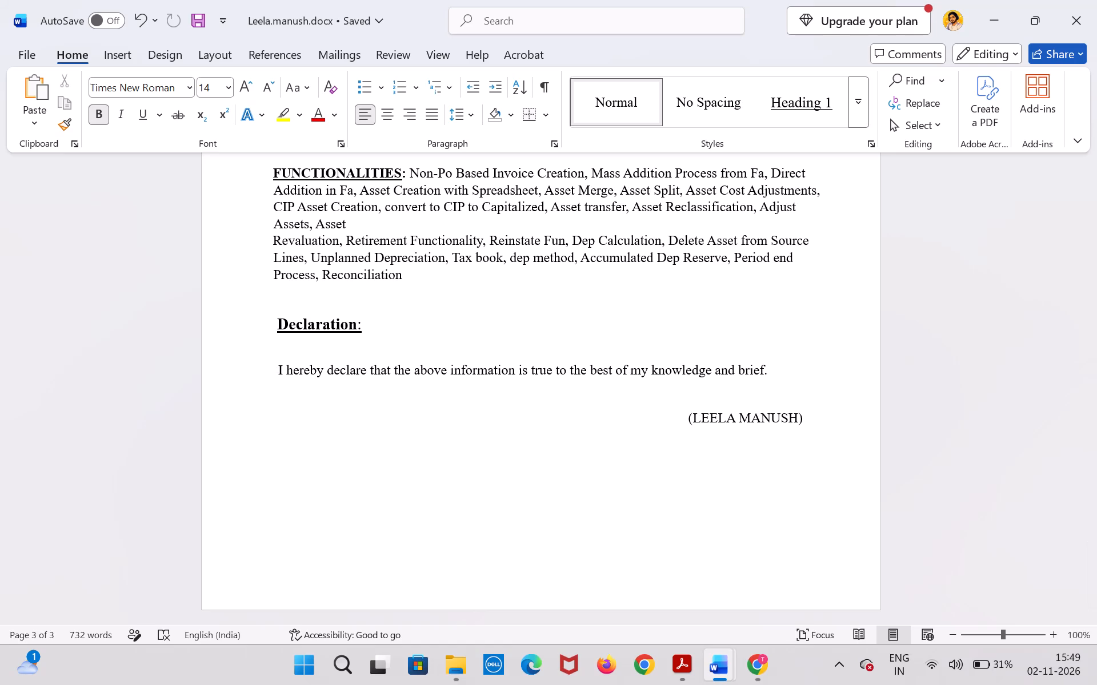
left_click(1071, 15)
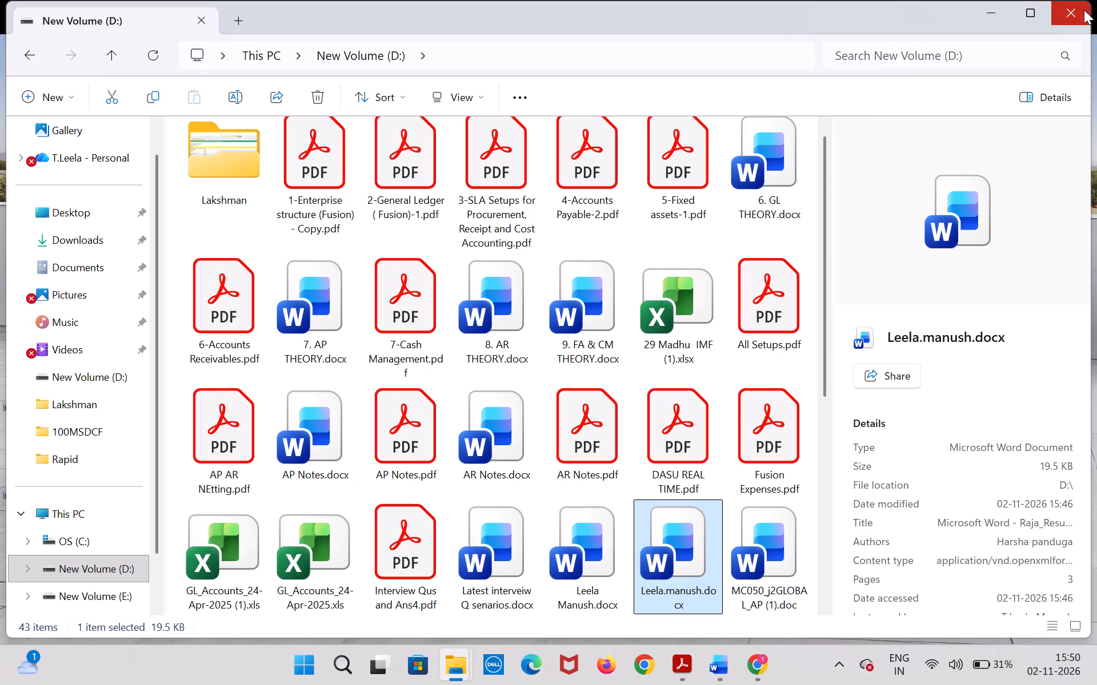
Close the File Explorer window and switch to Chrome, going back to the main Naukri profile page.
left_click(1044, 12)
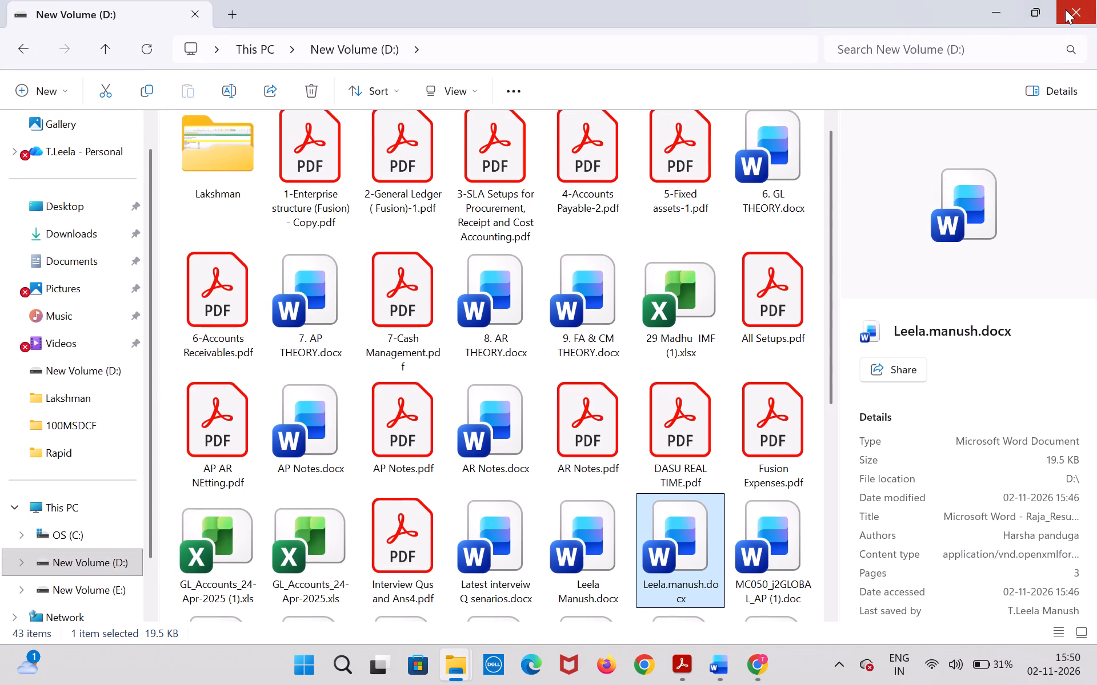
left_click(1065, 9)
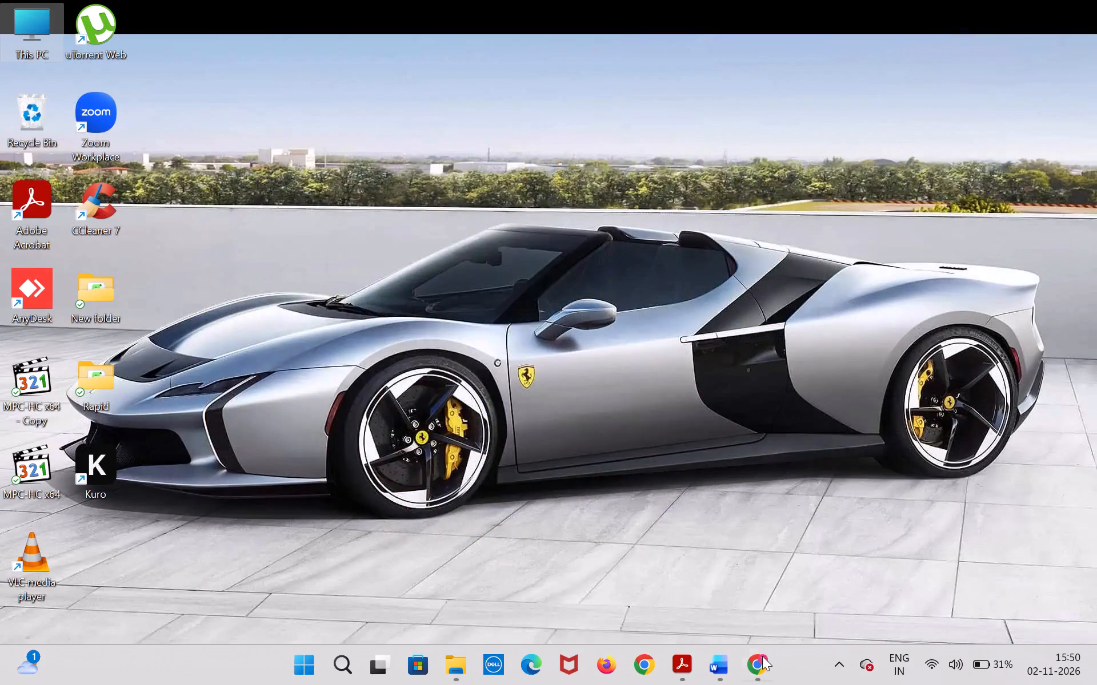
left_click(752, 674)
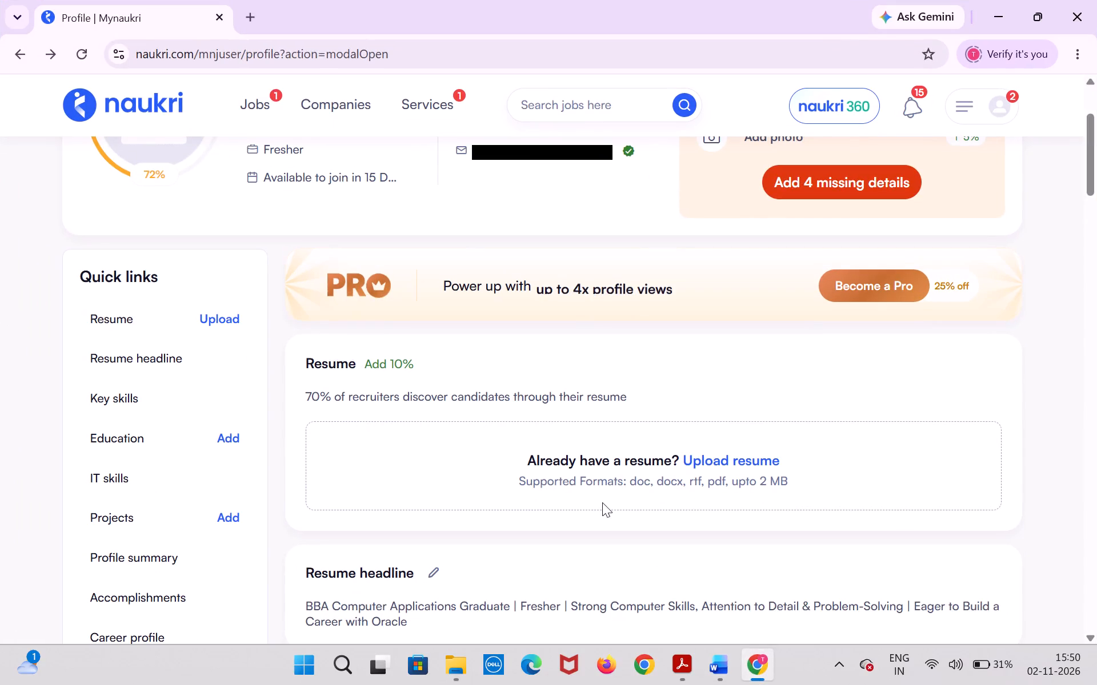
left_click(20, 55)
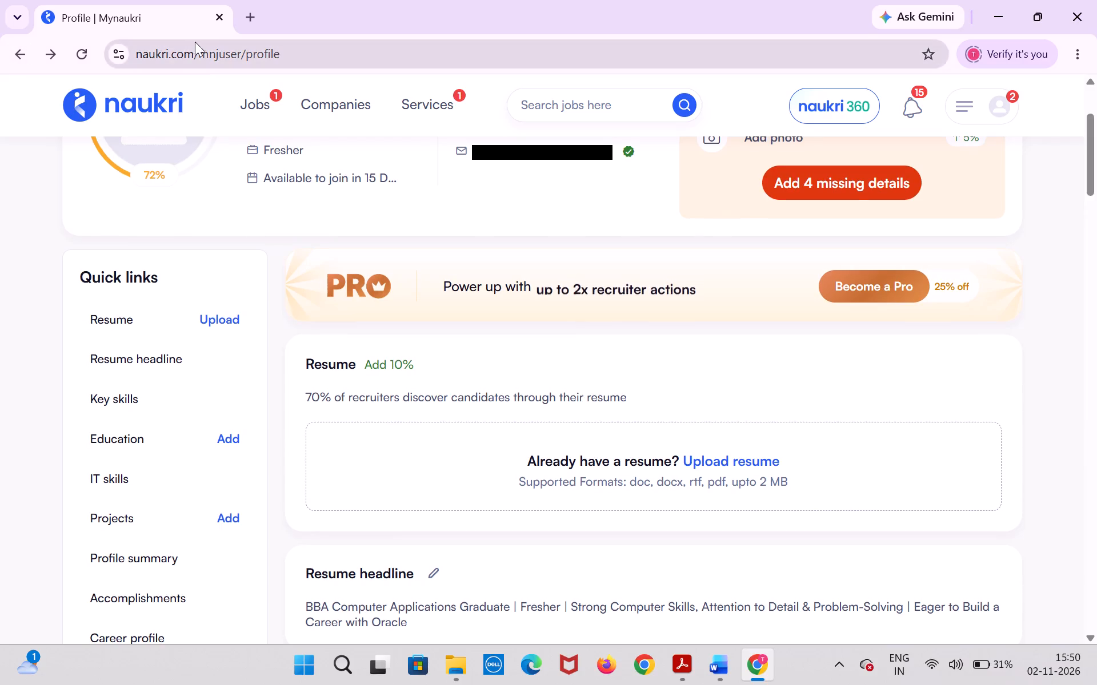
Search Google for "i love pdf" in a new browser tab and open the iLovePDF website from the results.
left_click(250, 15)
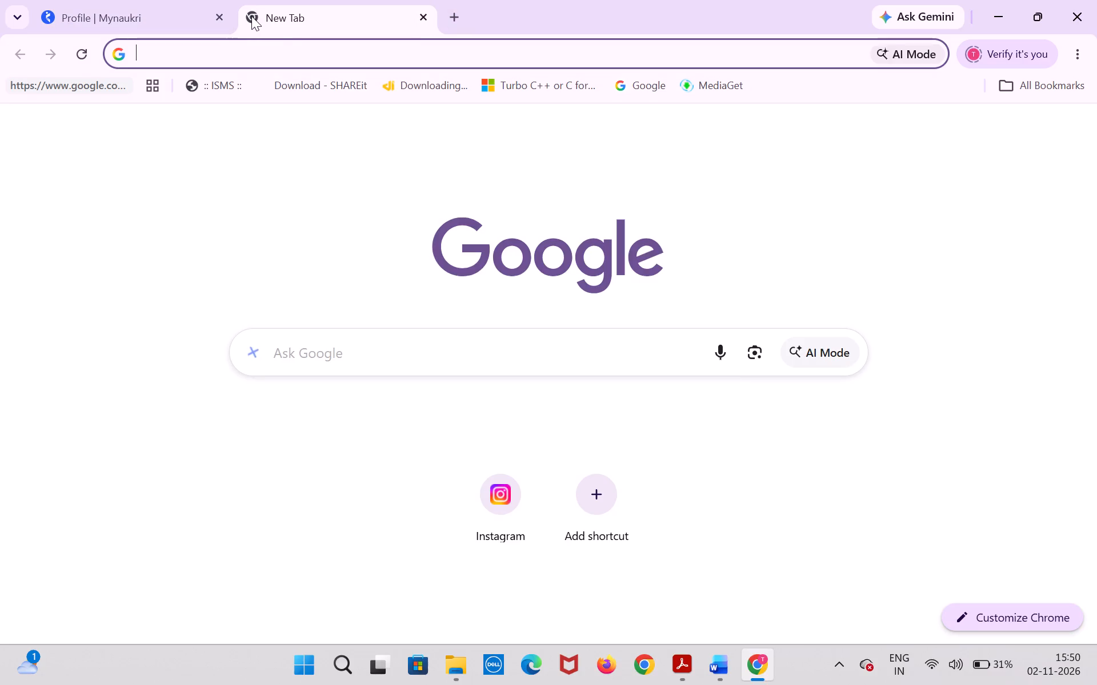
left_click(533, 340)
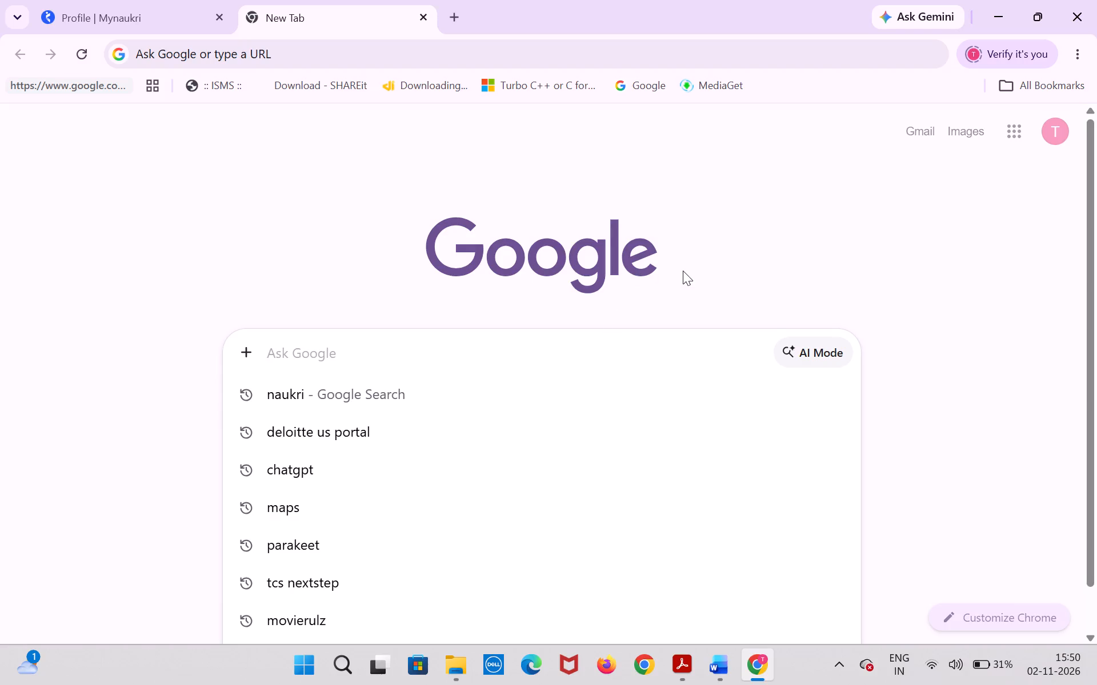
type("I")
key("space")
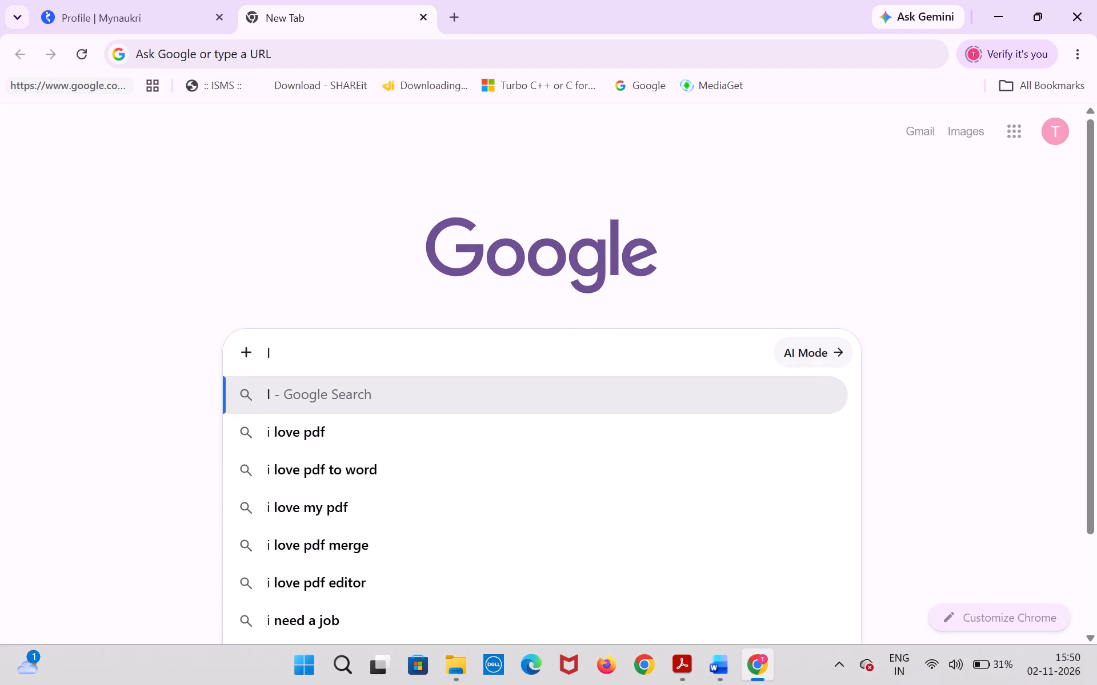
key("Down")
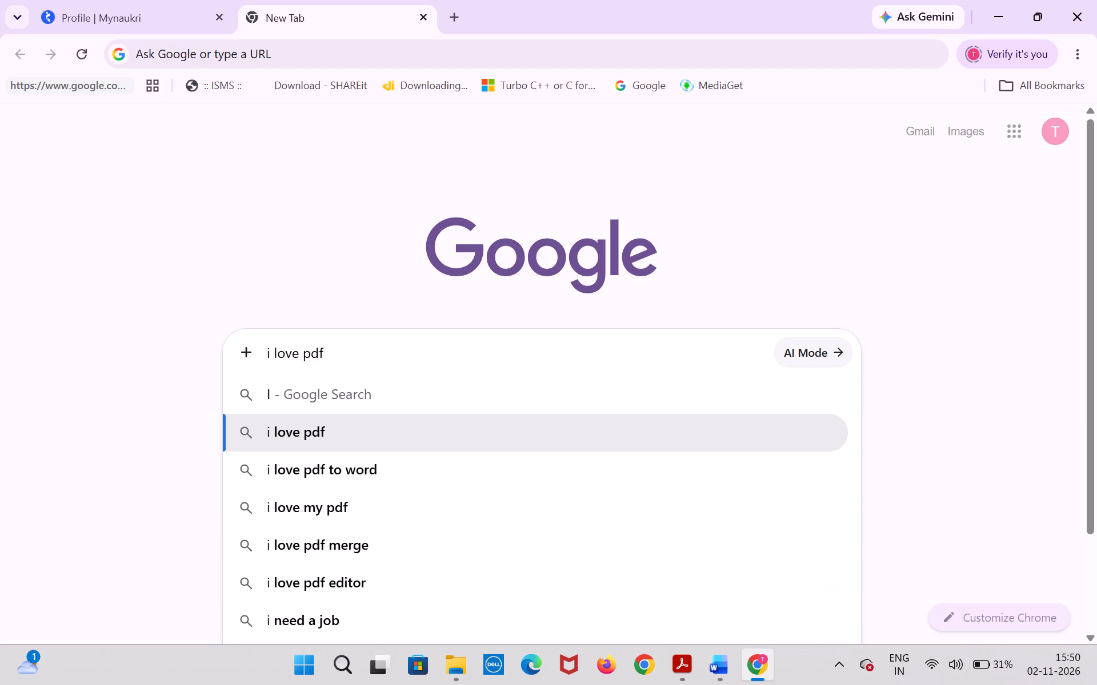
key("Return")
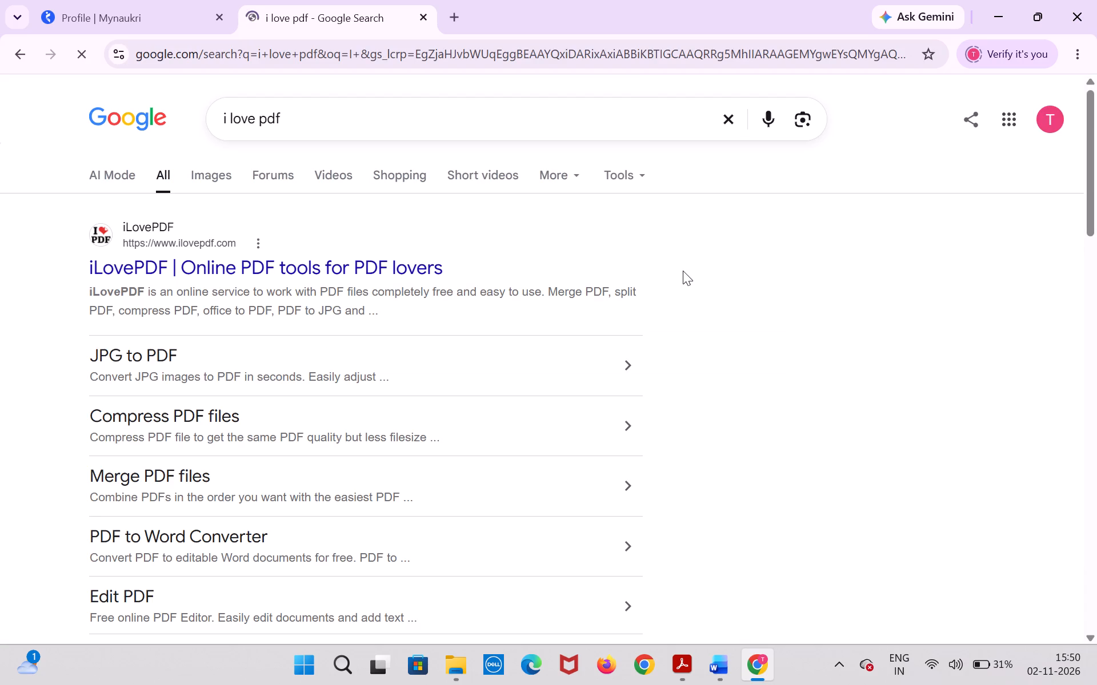
left_click(335, 273)
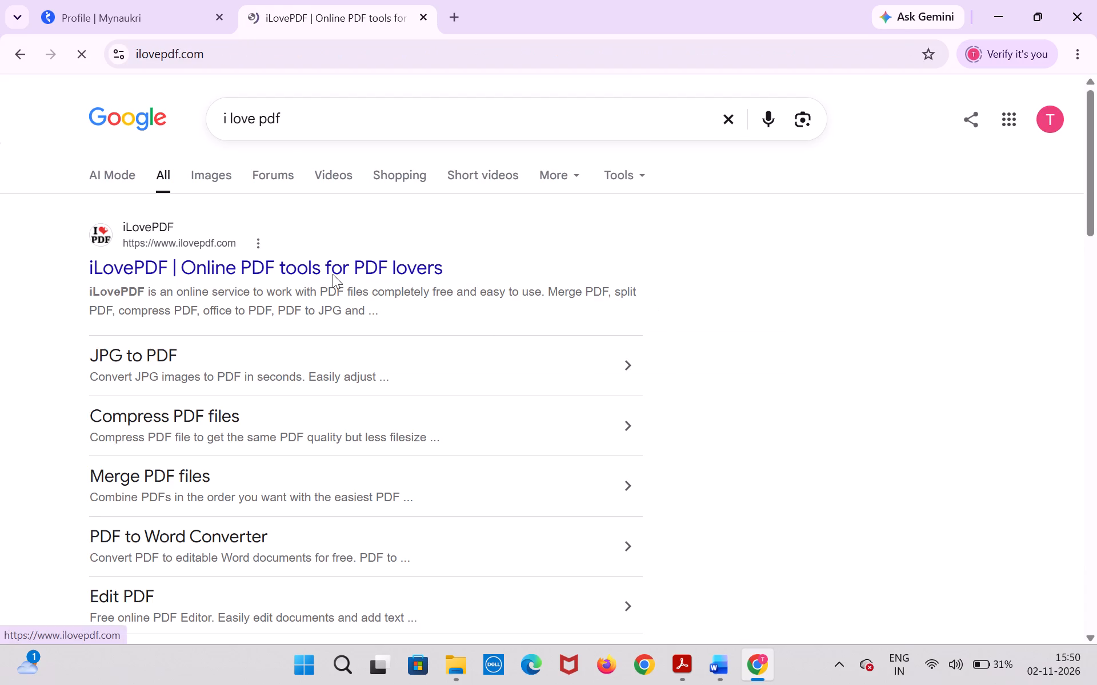
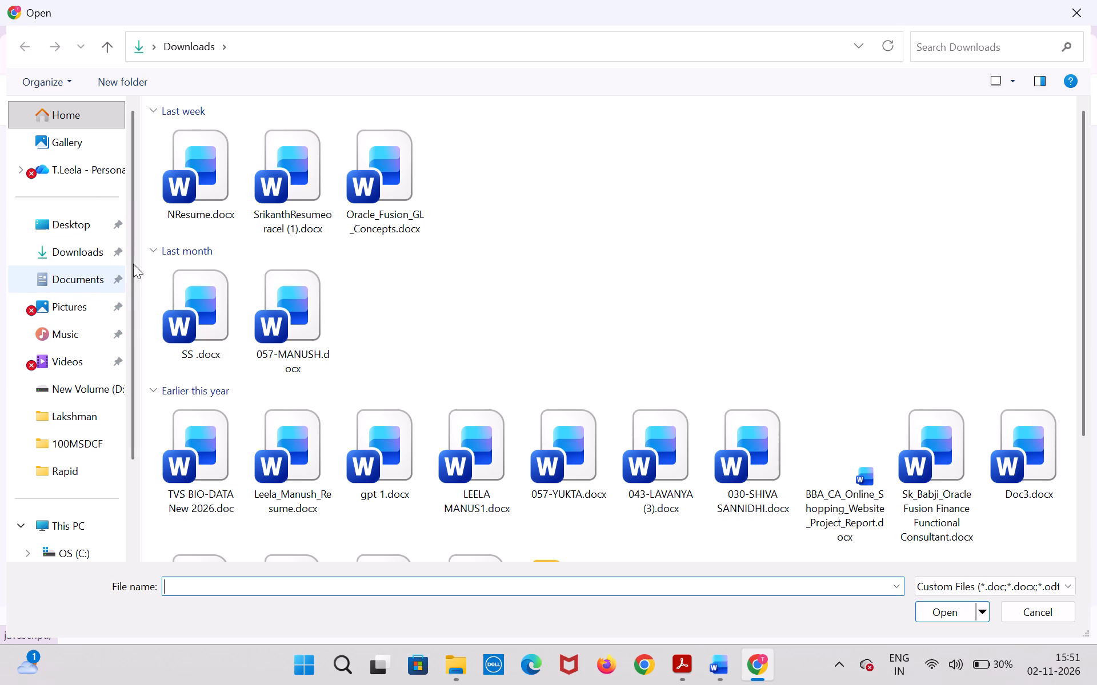
Load the Word resume with the dotted file name from New Volume (D:) into the Word to PDF converter, showing all file types.
scroll(458, 263, "down", 4)
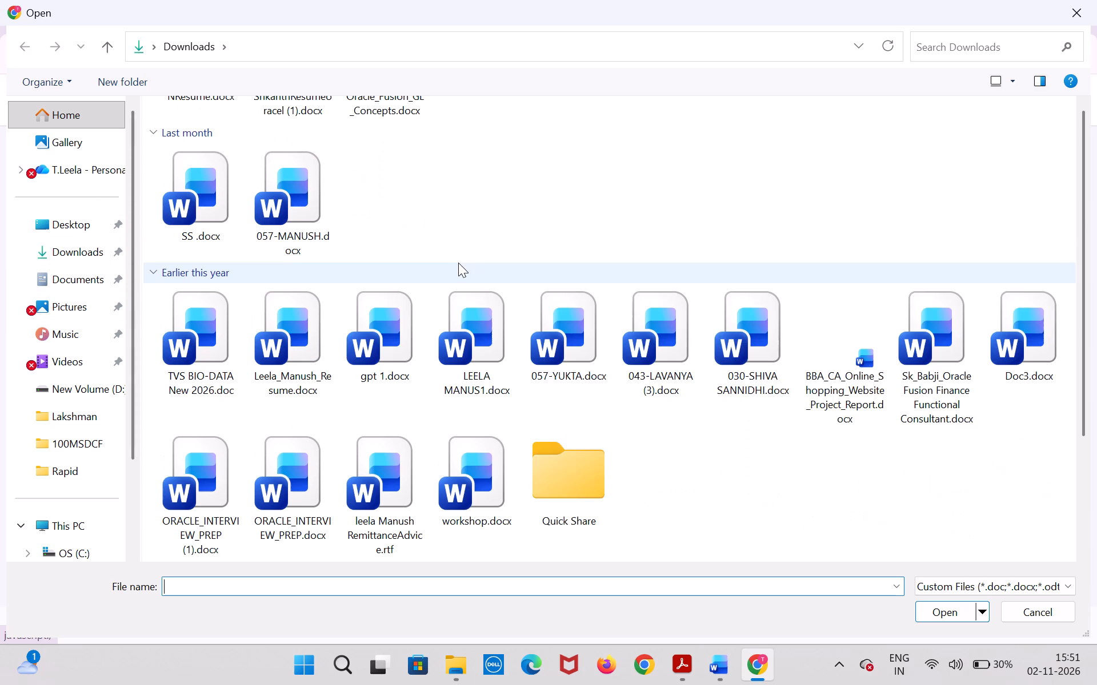
left_click(78, 388)
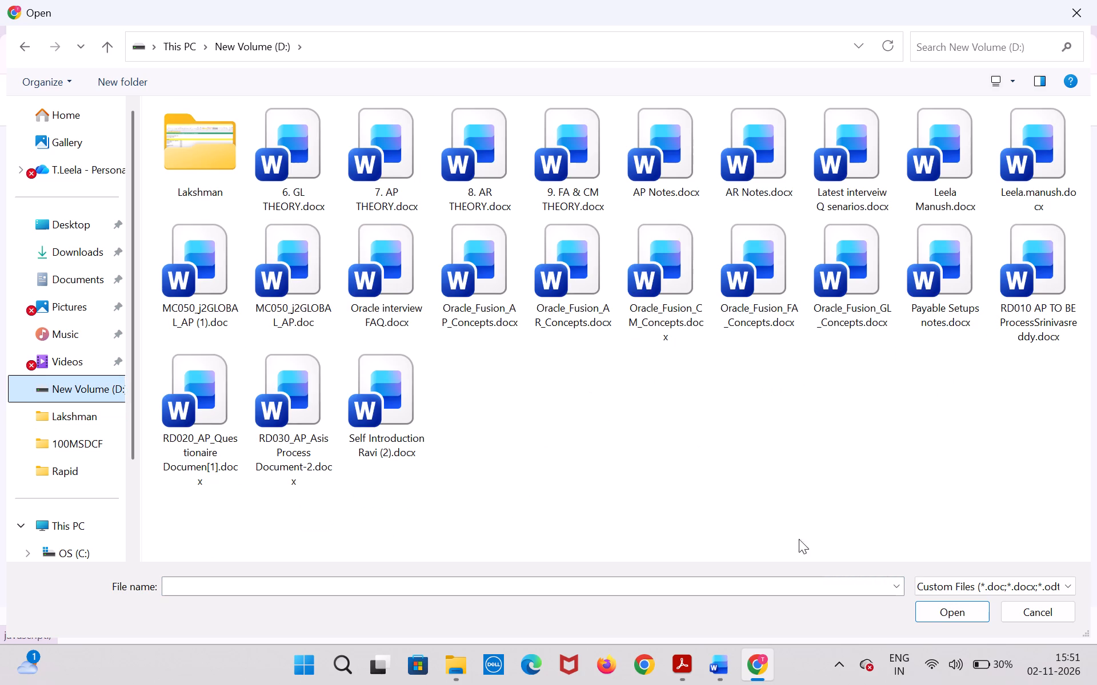
left_click(962, 589)
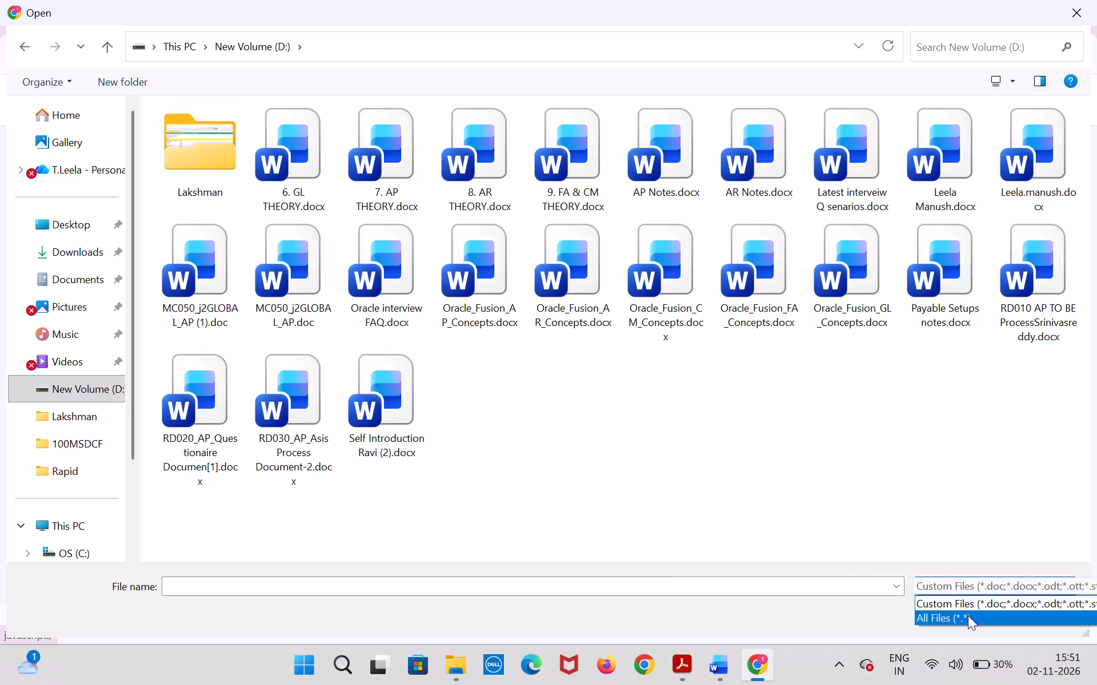
left_click(968, 615)
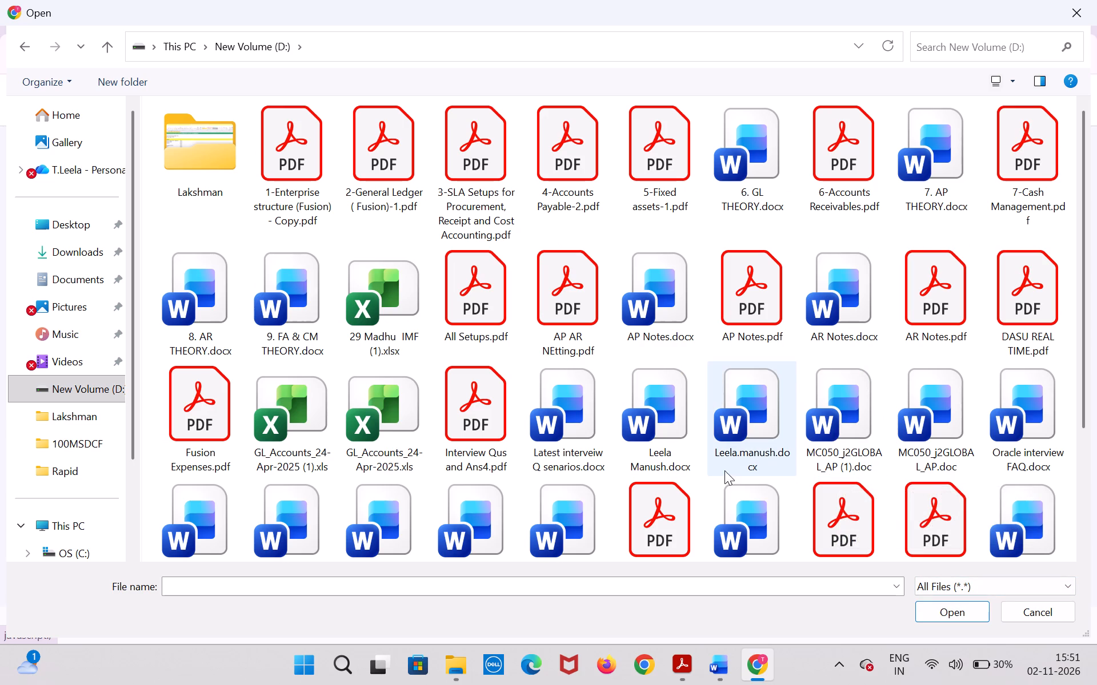
left_click(763, 429)
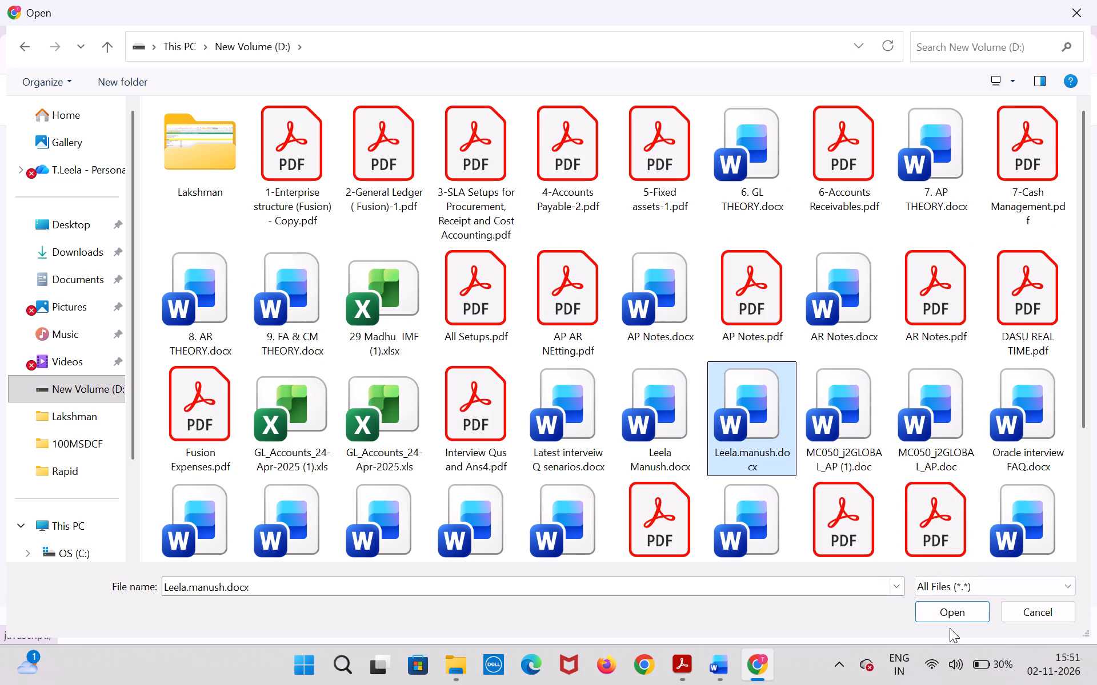
left_click(950, 615)
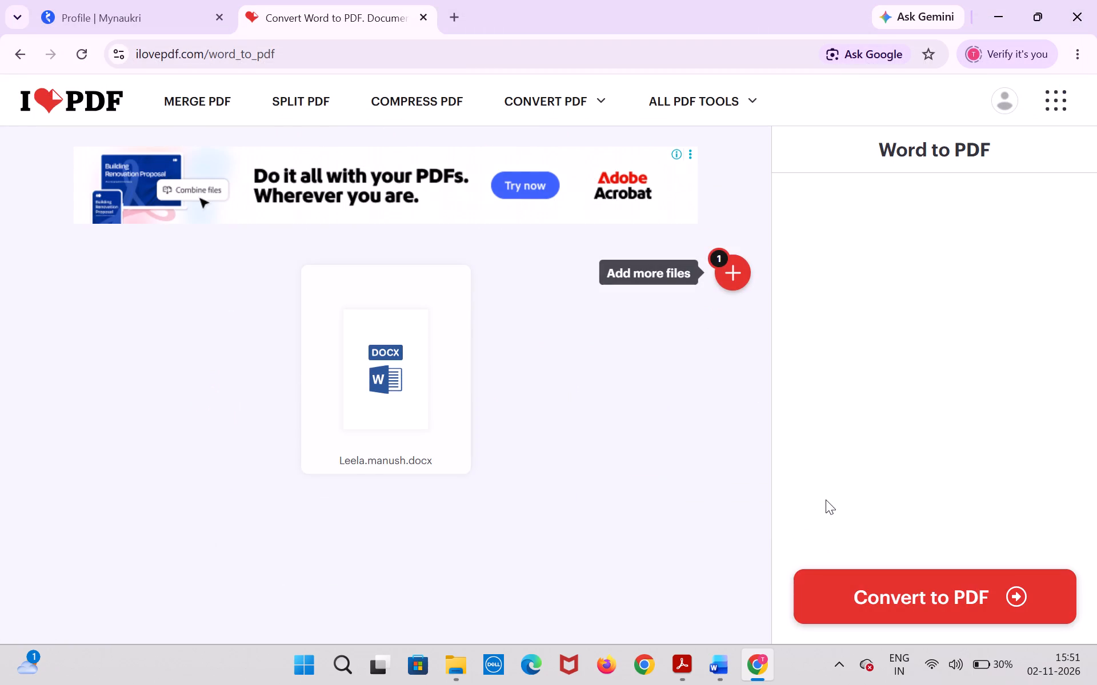
Convert the uploaded resume to PDF and download the converted file.
left_click(903, 589)
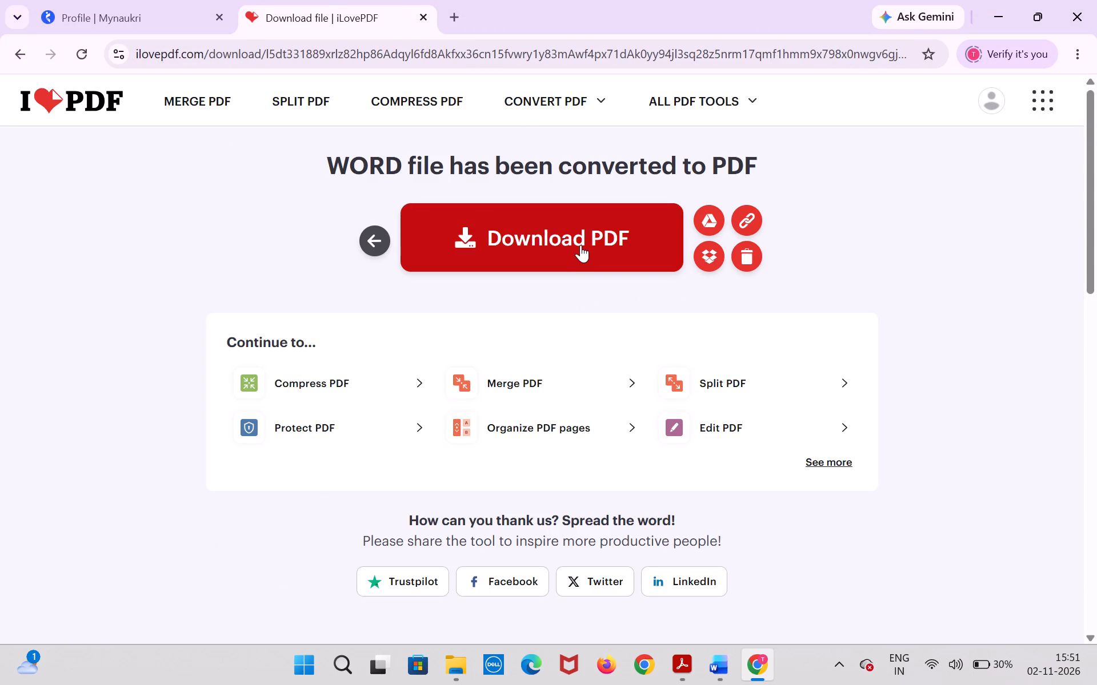
left_click(580, 243)
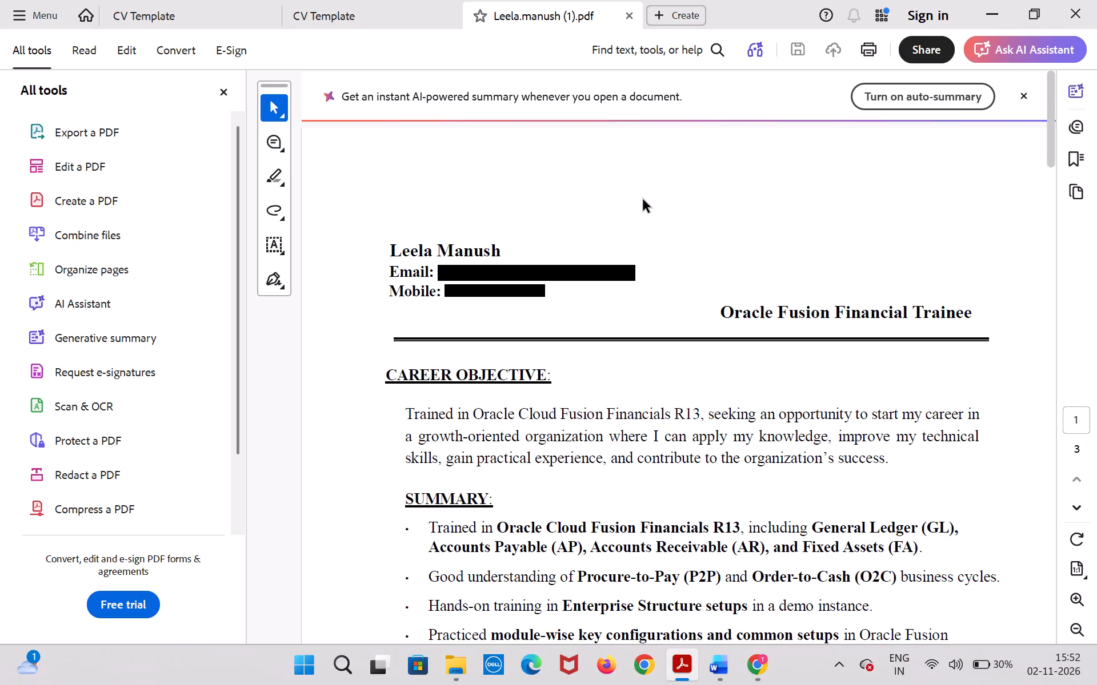
Review the converted resume PDF in Adobe Acrobat from the career objective to the declaration, and close only that document.
scroll(749, 340, "down", 4)
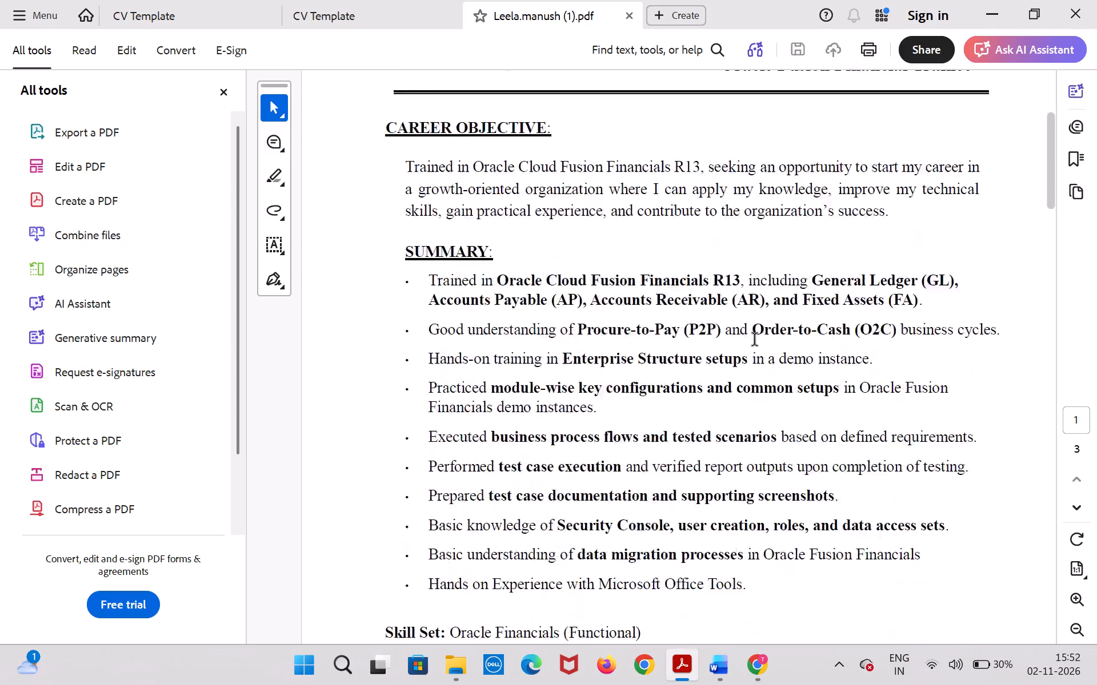
scroll(757, 335, "down", 17)
scroll(783, 337, "down", 9)
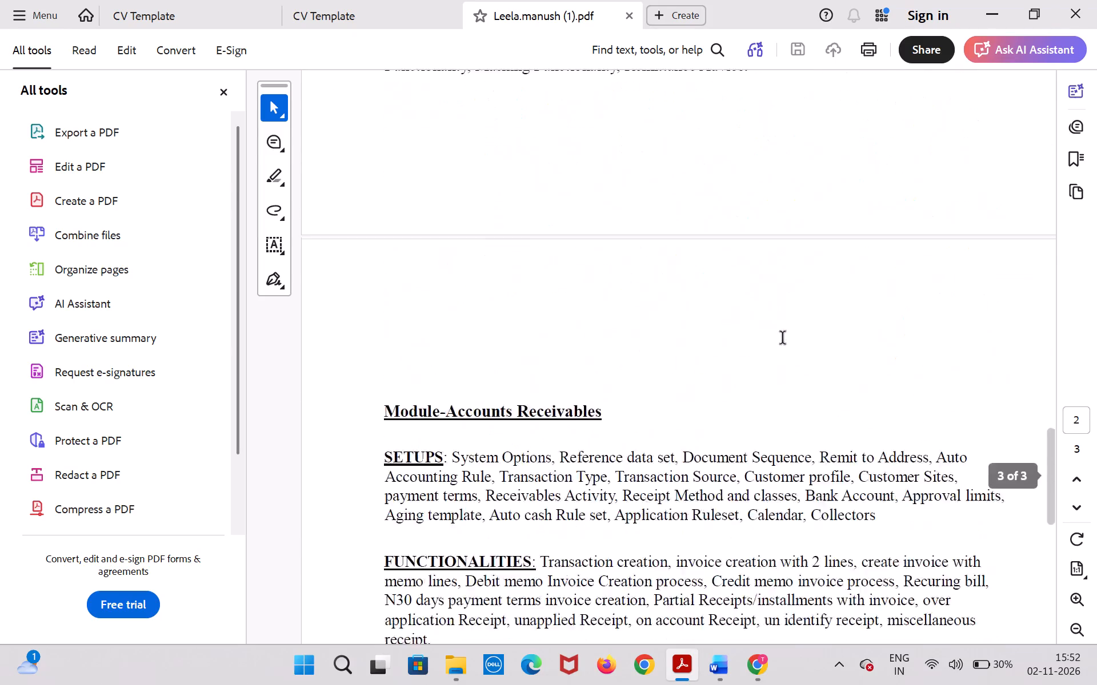
scroll(783, 340, "down", 16)
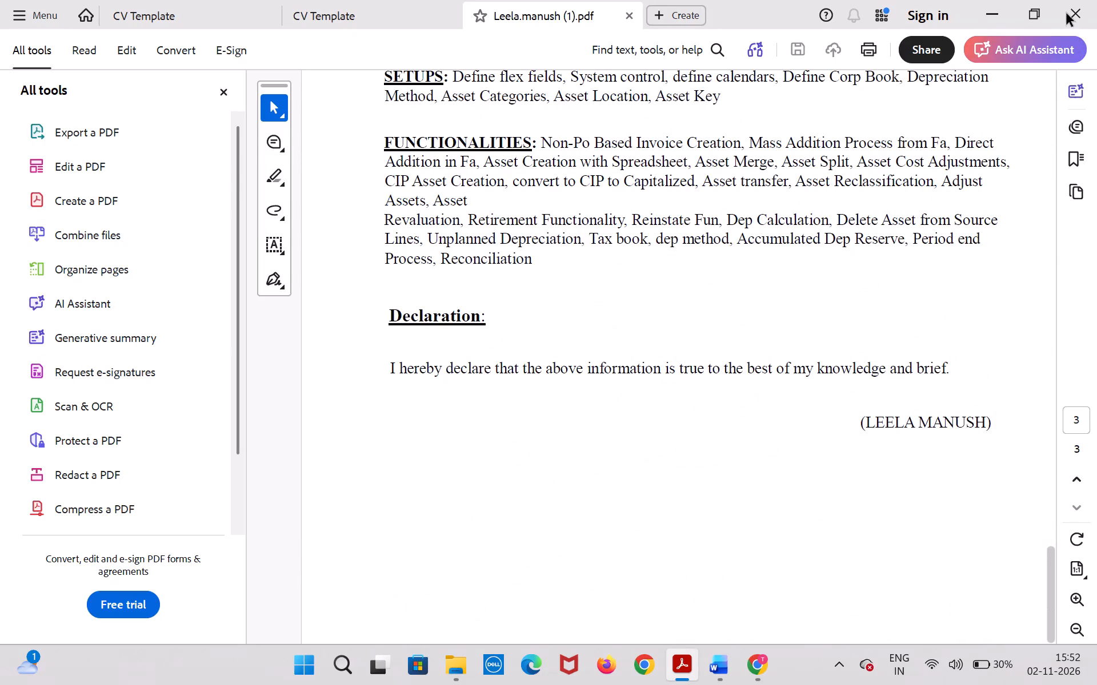
left_click(1065, 11)
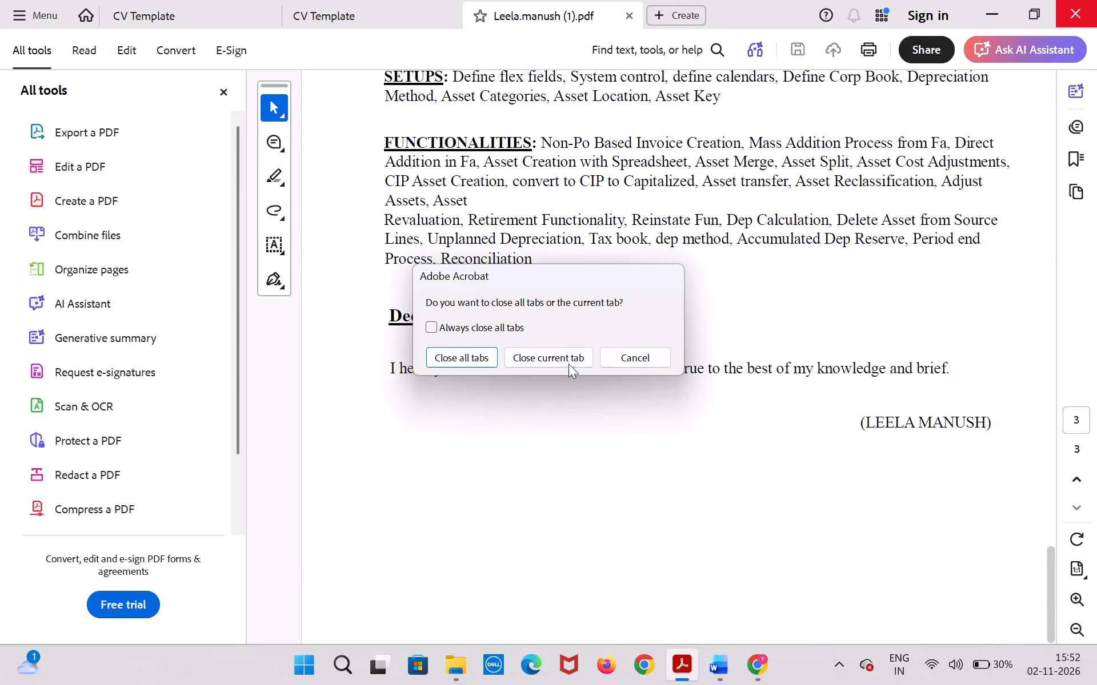
left_click(562, 360)
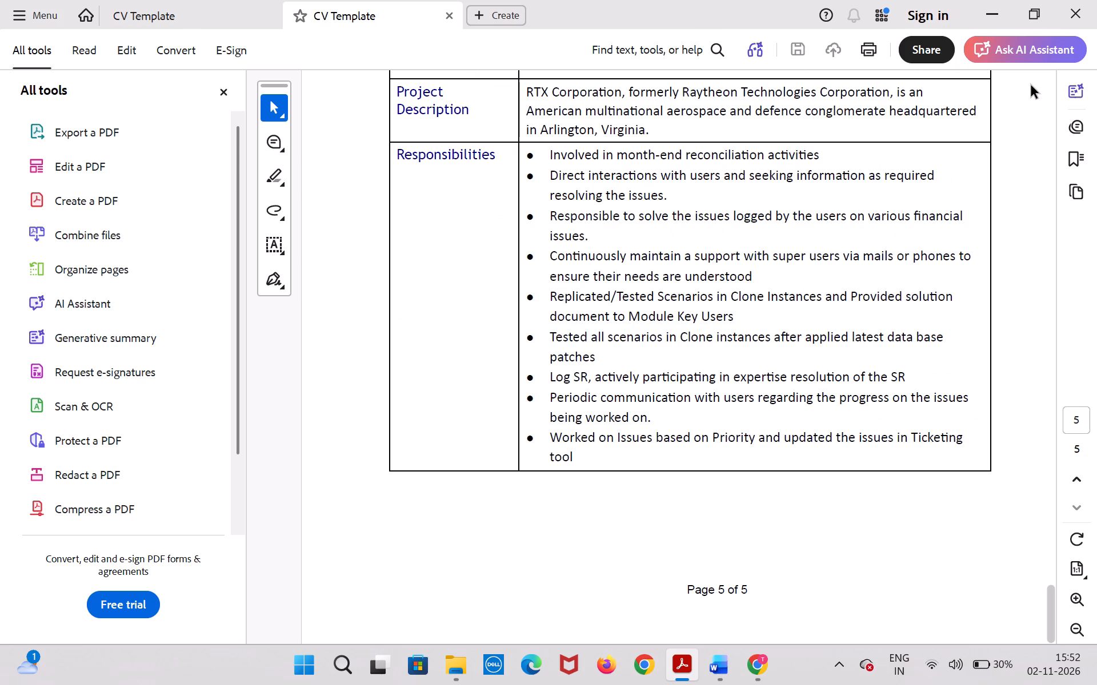
Close the two remaining CV Template documents one after the other, exiting Acrobat.
left_click(1078, 23)
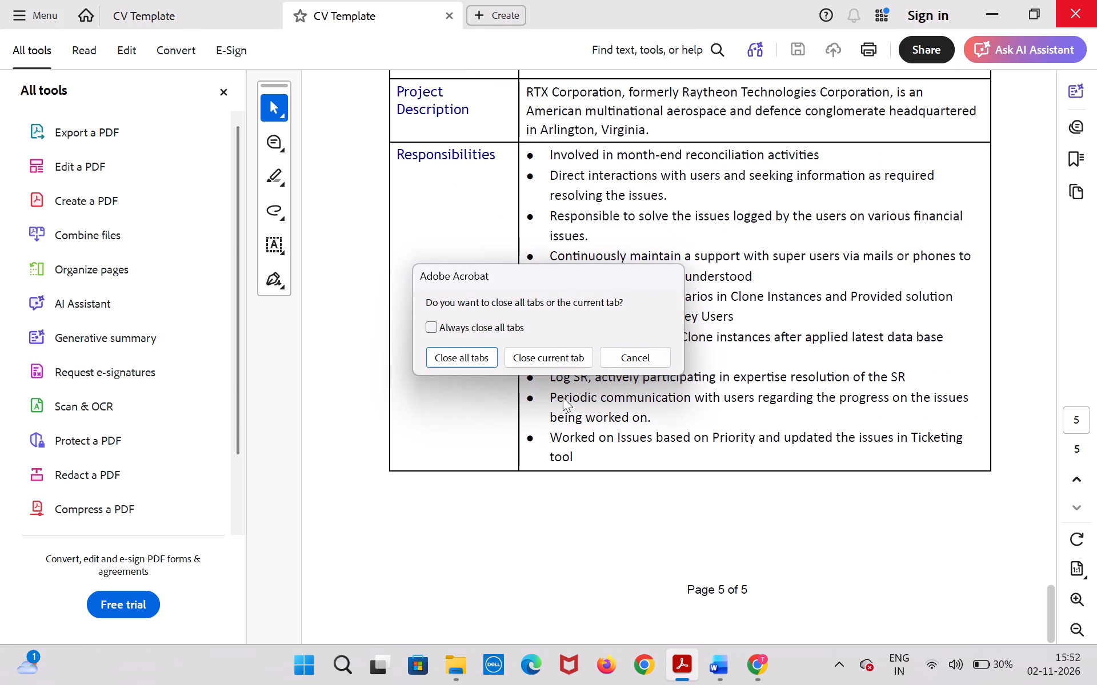
left_click(569, 358)
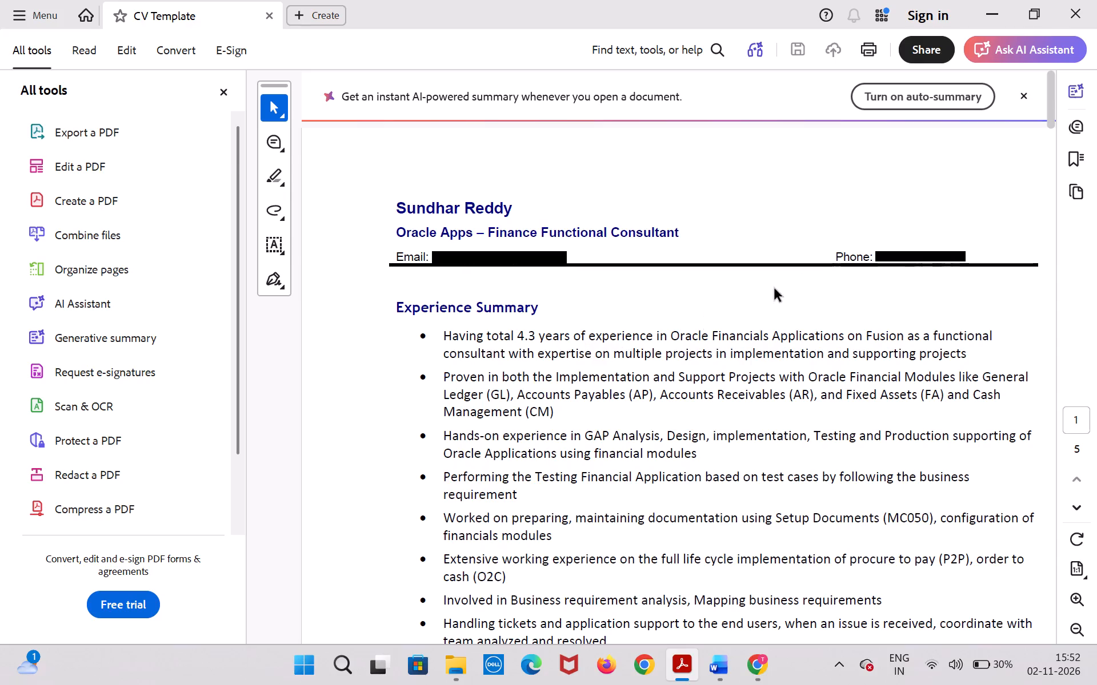
left_click(1077, 1)
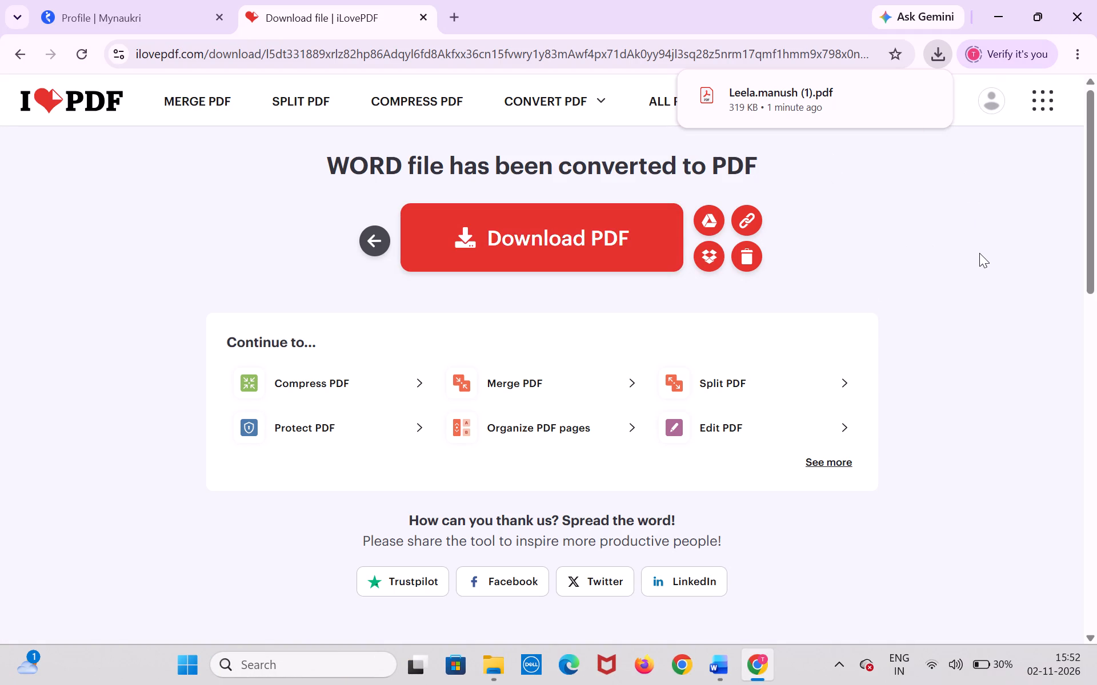
Open the newly converted resume PDF from Chrome's download history, review it through the declaration, and close the browser.
key("ctrl+j")
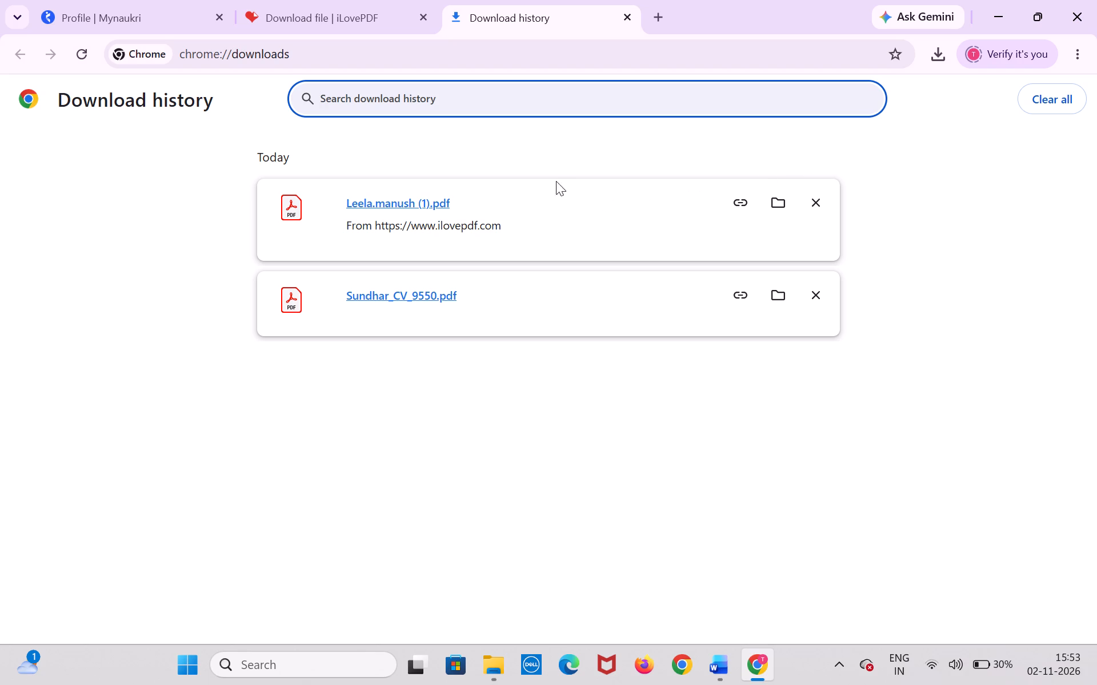
left_click(441, 203)
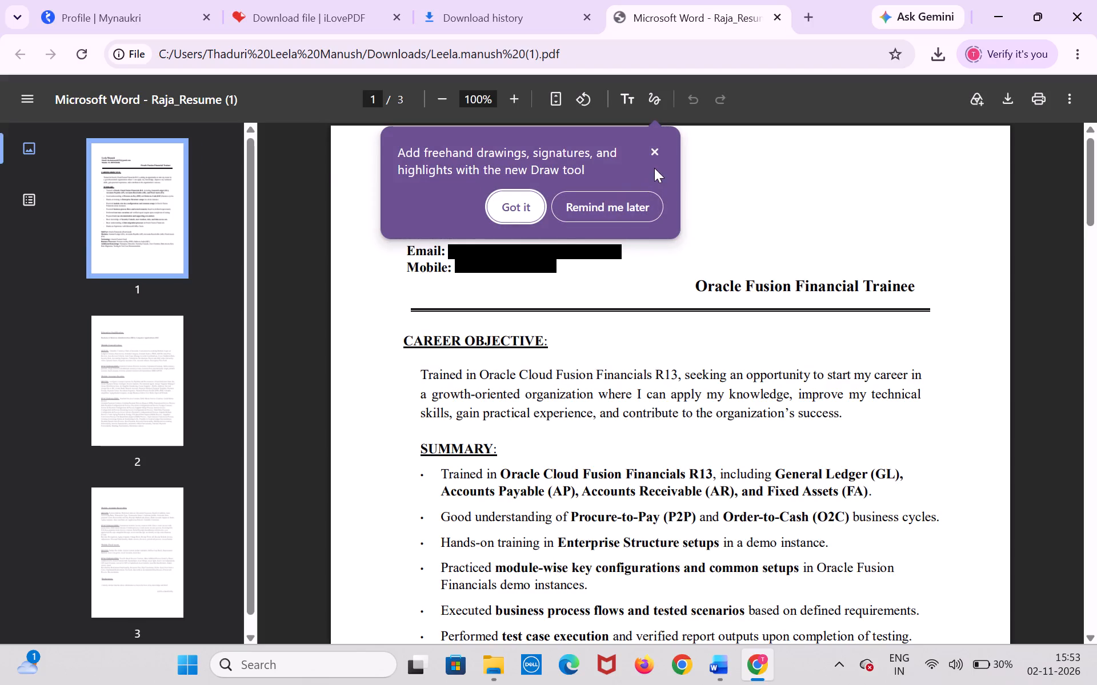
left_click(654, 156)
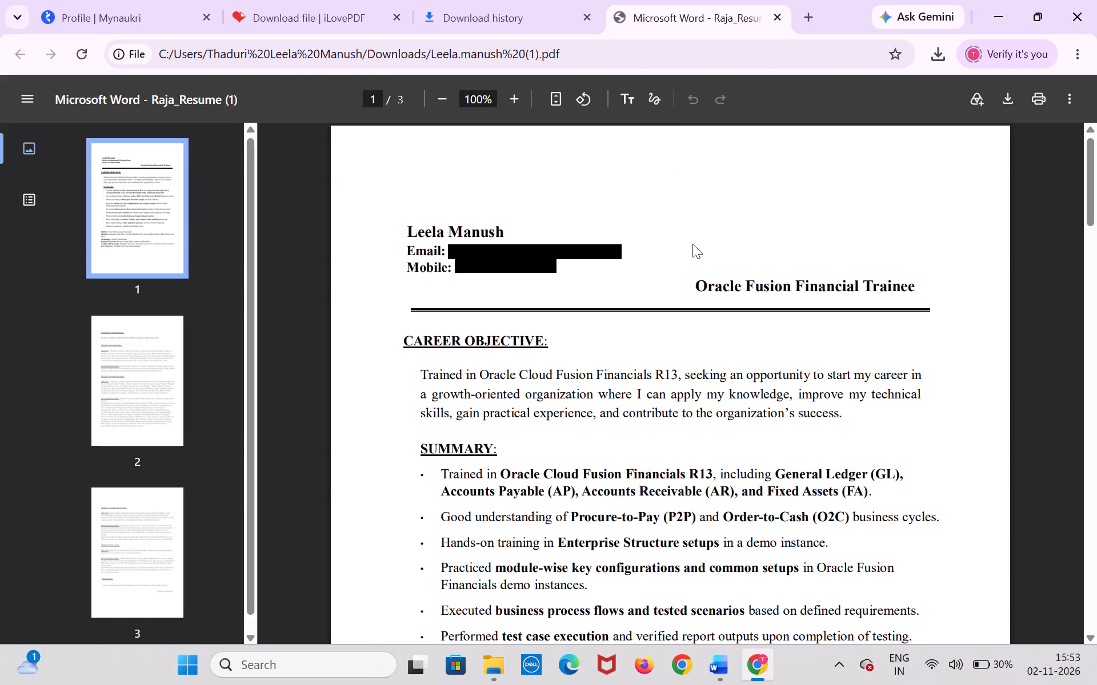
scroll(692, 244, "down", 5)
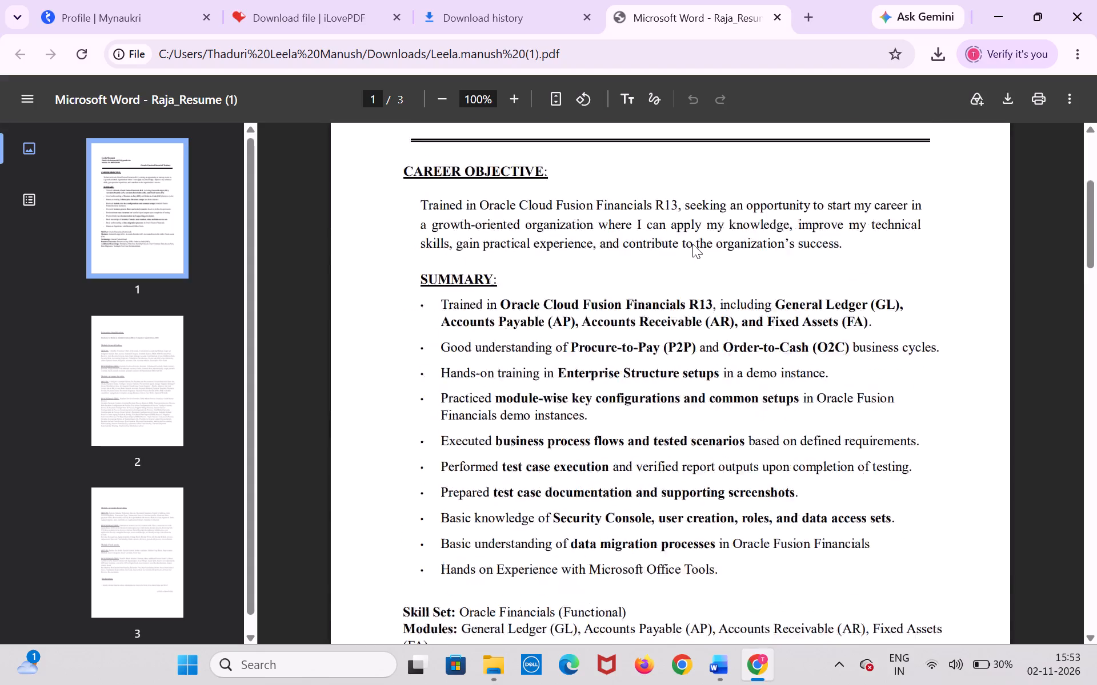
scroll(692, 244, "down", 16)
scroll(694, 251, "down", 9)
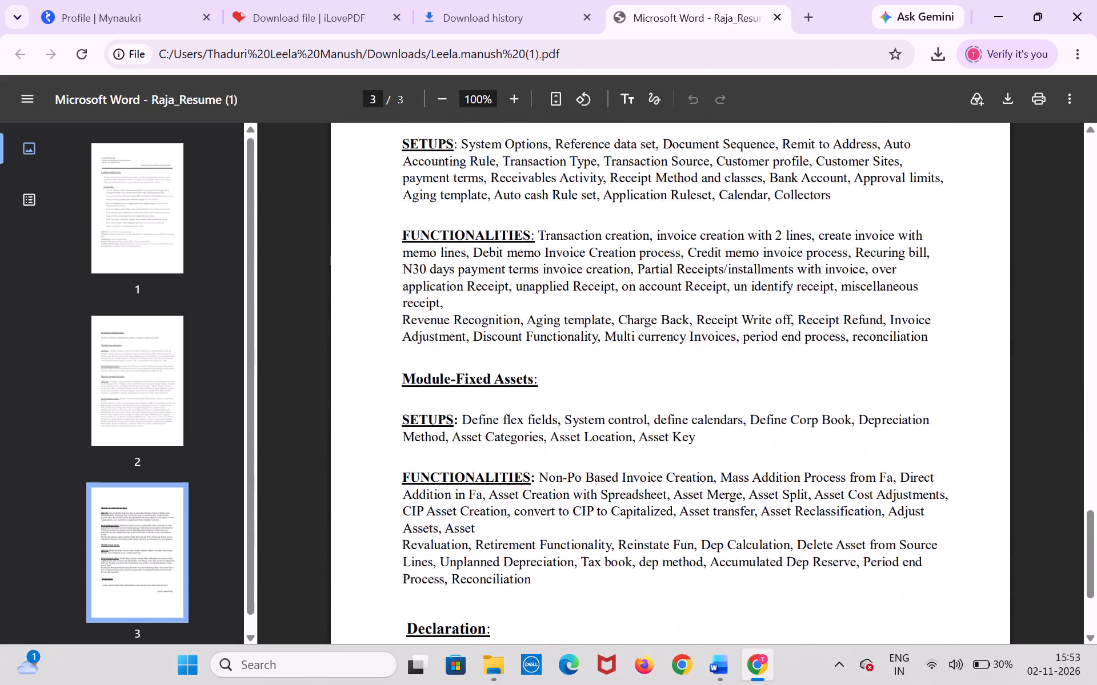
scroll(694, 251, "down", 7)
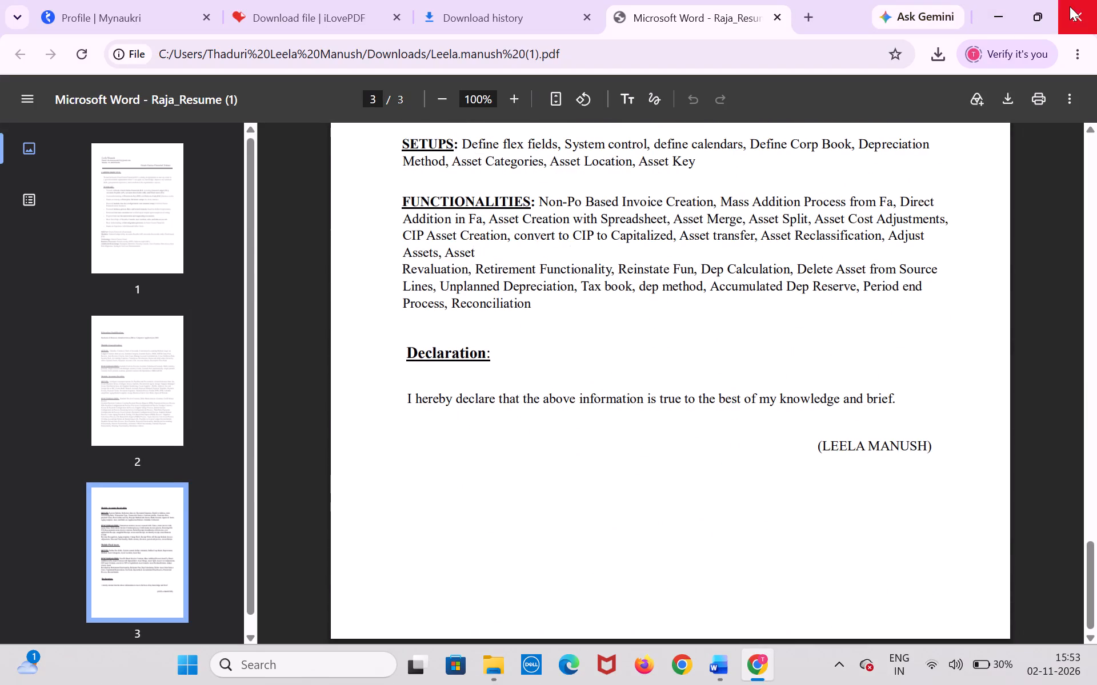
left_click(1070, 6)
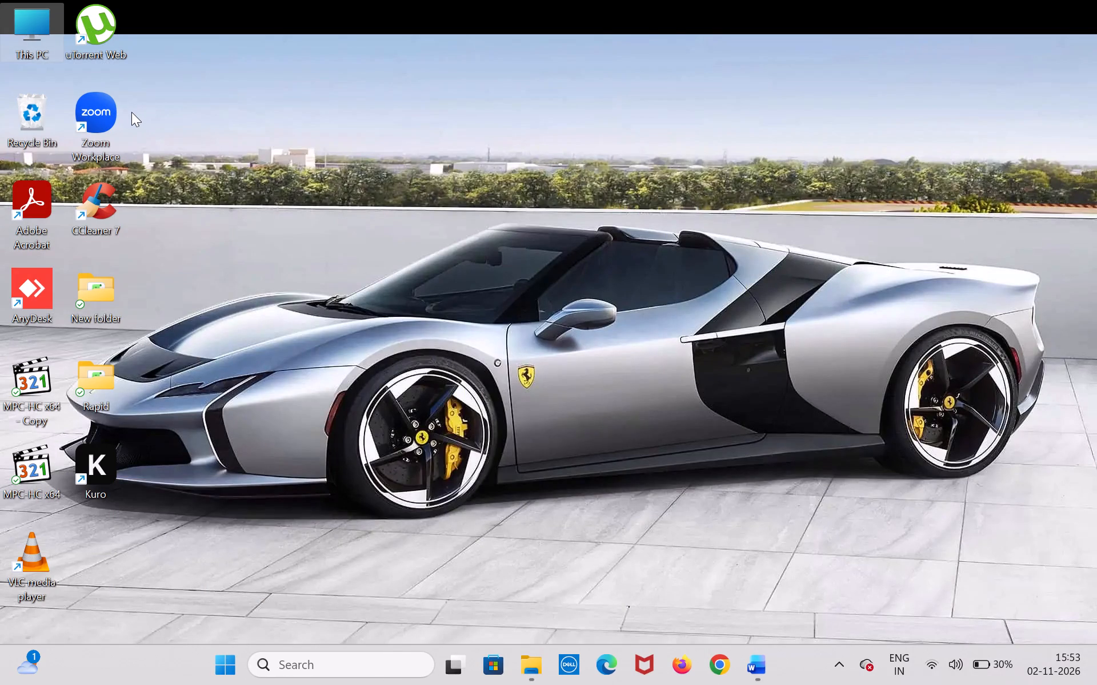
Open the Downloads folder through This PC and open today's converted resume PDF from it.
double_click(35, 41)
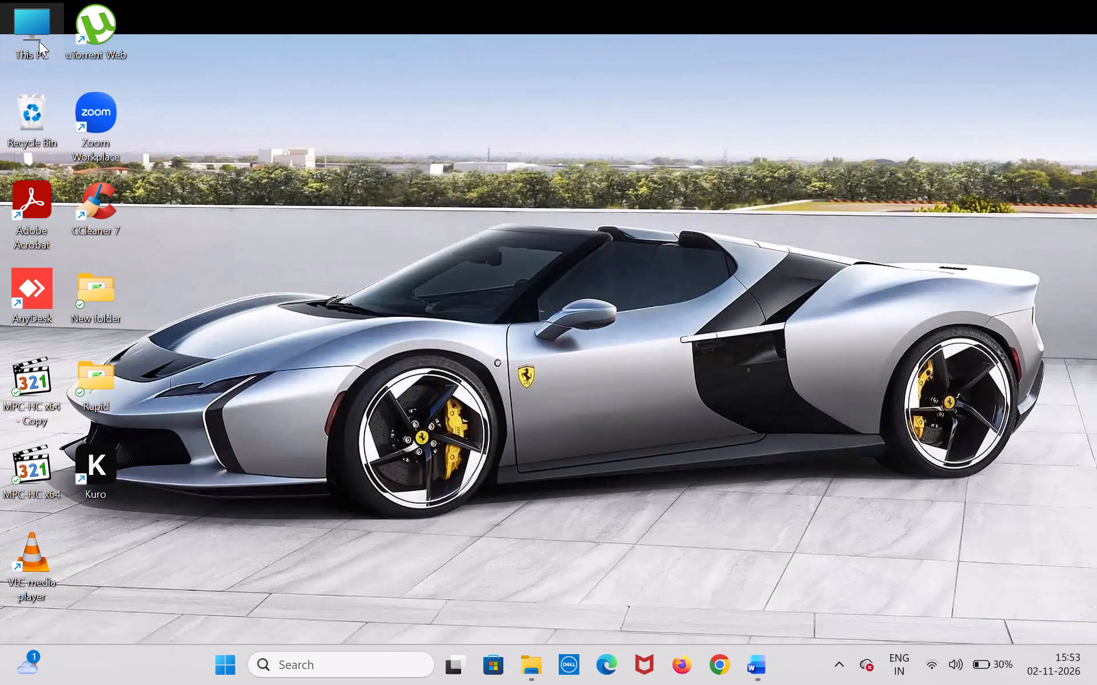
triple_click(39, 40)
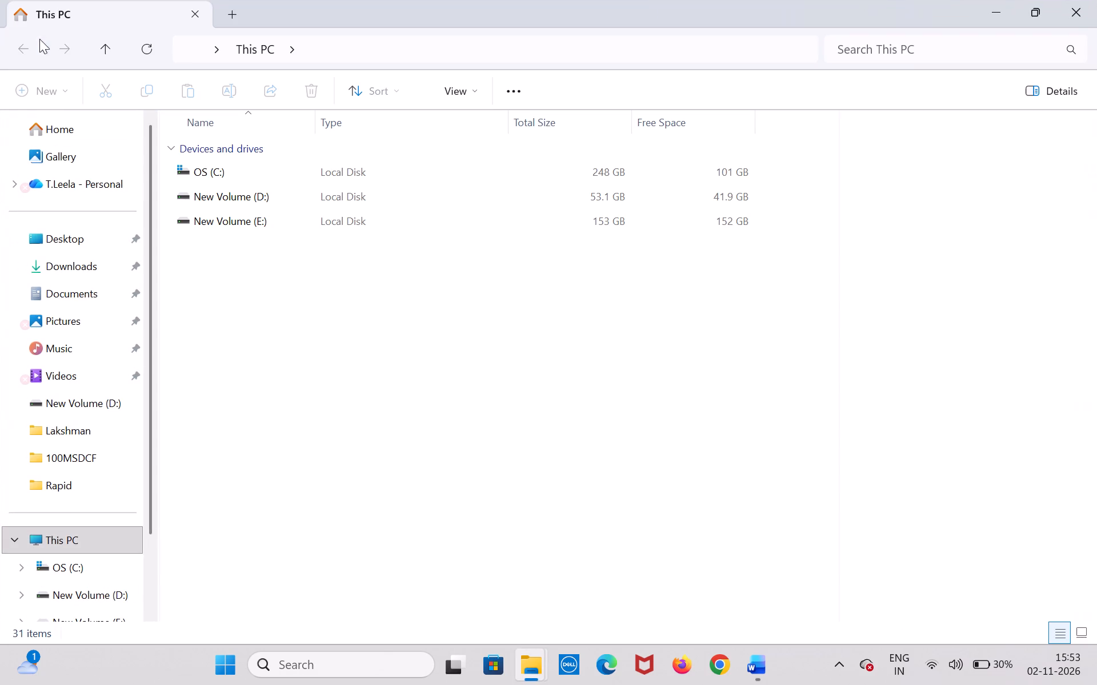
left_click_drag(95, 264, 102, 264)
left_click(104, 261)
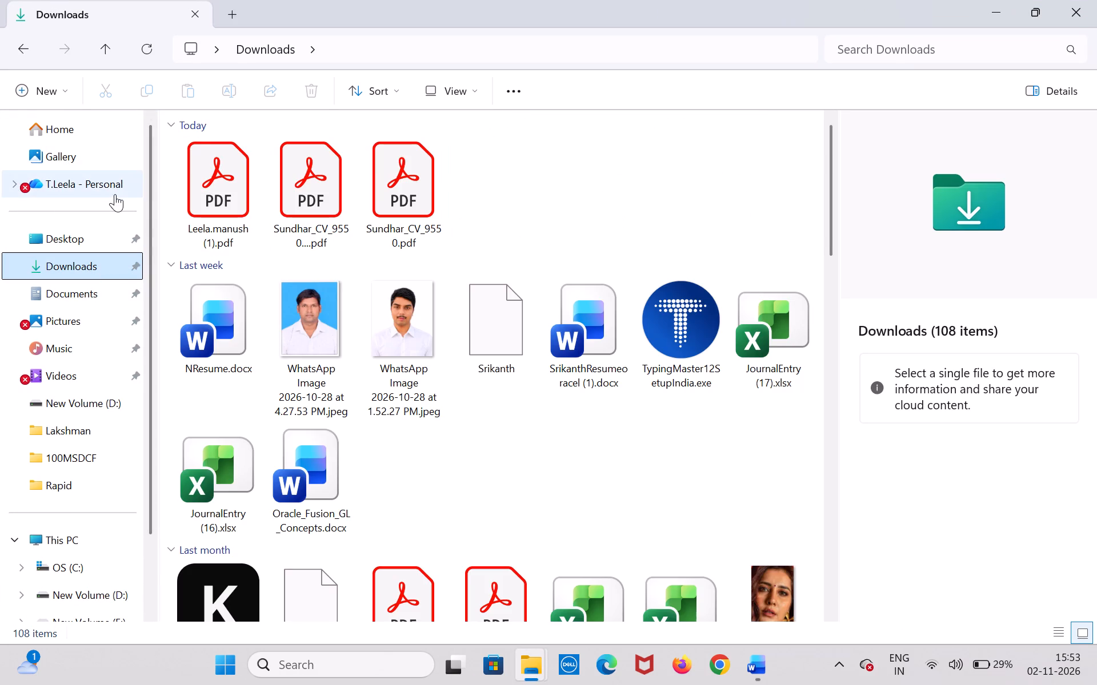
double_click(209, 196)
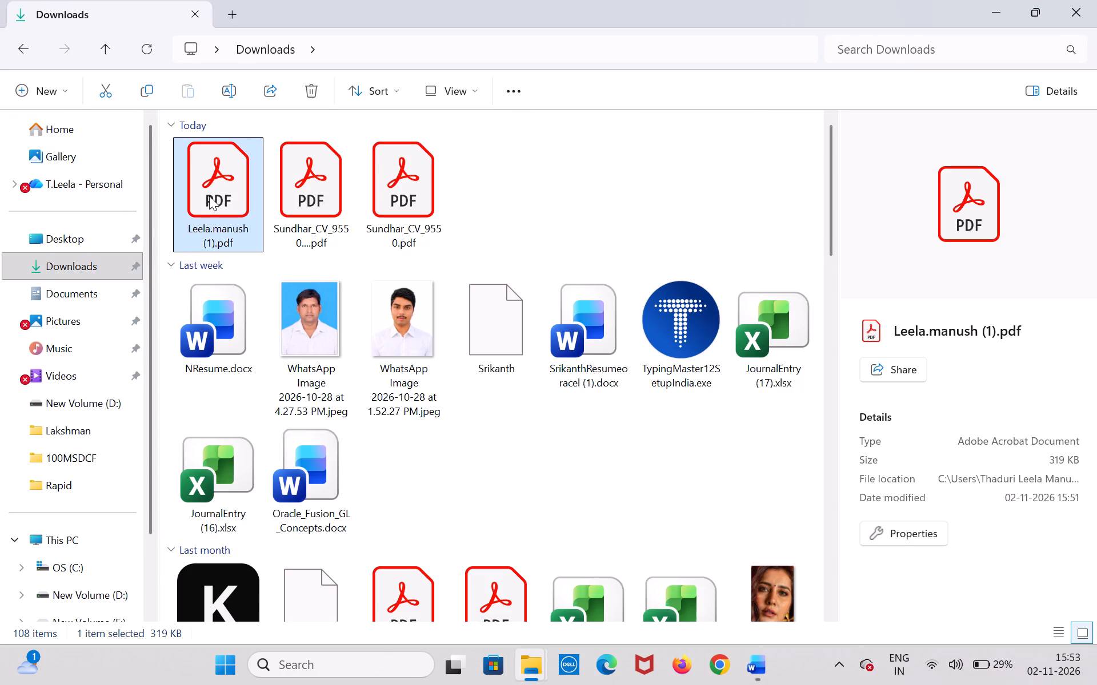
double_click(209, 196)
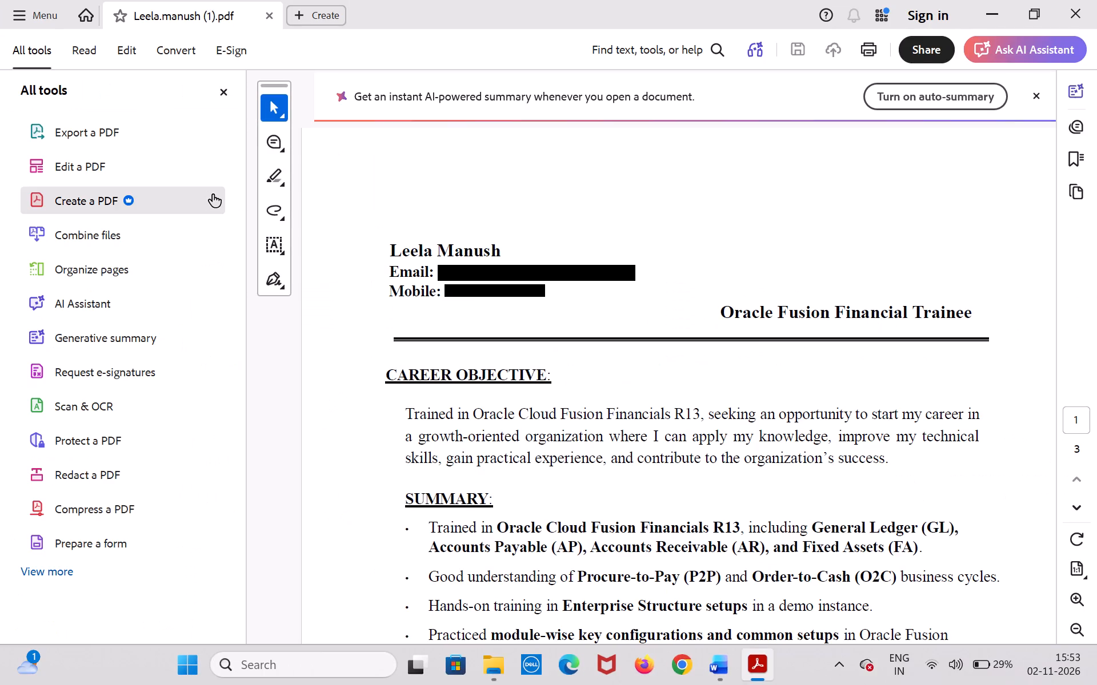
Review all three pages of the resume PDF, from the career objective through the module sections to the declaration, and close it.
scroll(653, 384, "down", 5)
scroll(653, 385, "up", 4)
scroll(653, 385, "down", 2)
scroll(653, 385, "up", 4)
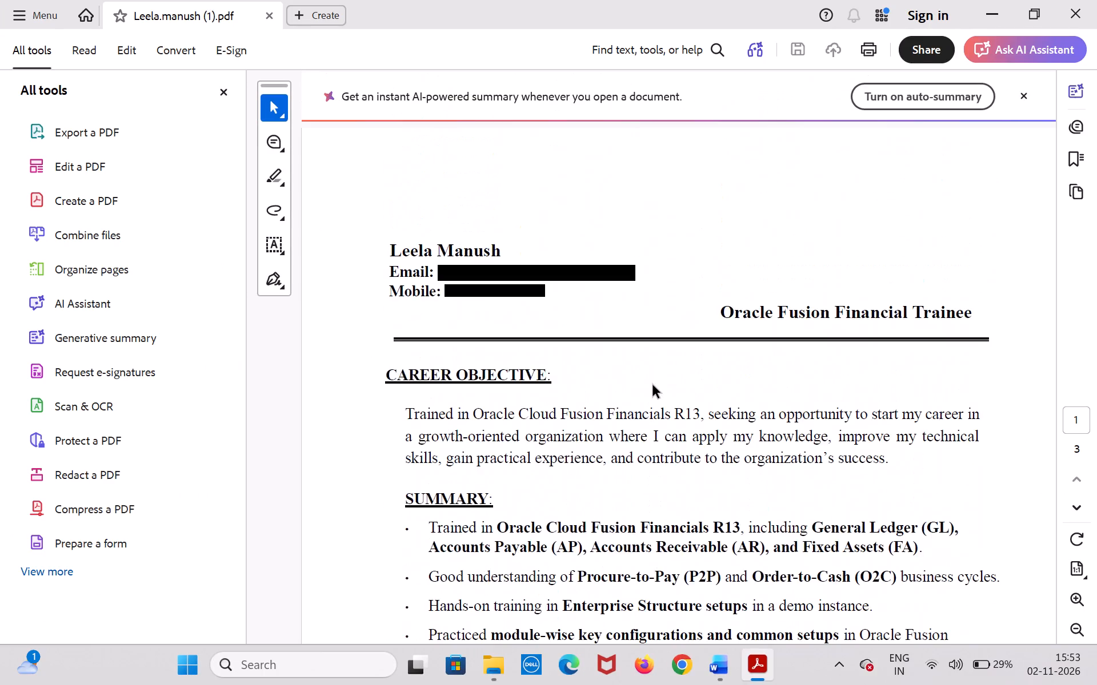
scroll(653, 385, "down", 18)
scroll(656, 396, "down", 6)
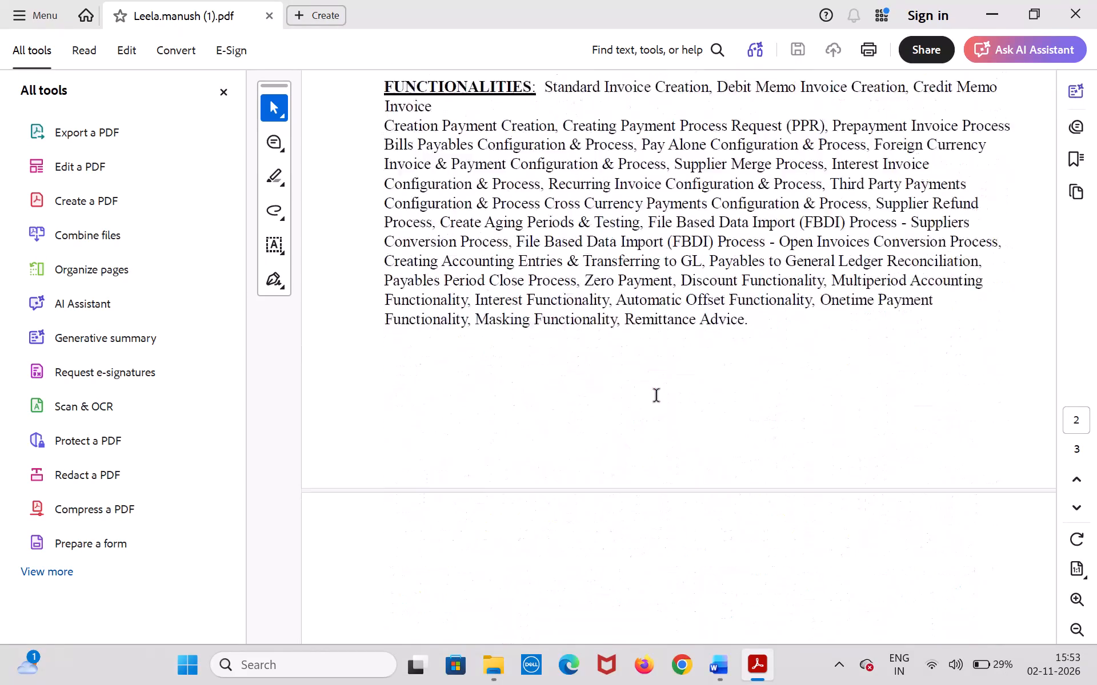
scroll(657, 396, "down", 3)
scroll(657, 398, "up", 10)
scroll(658, 398, "down", 6)
scroll(658, 398, "up", 19)
scroll(659, 406, "up", 8)
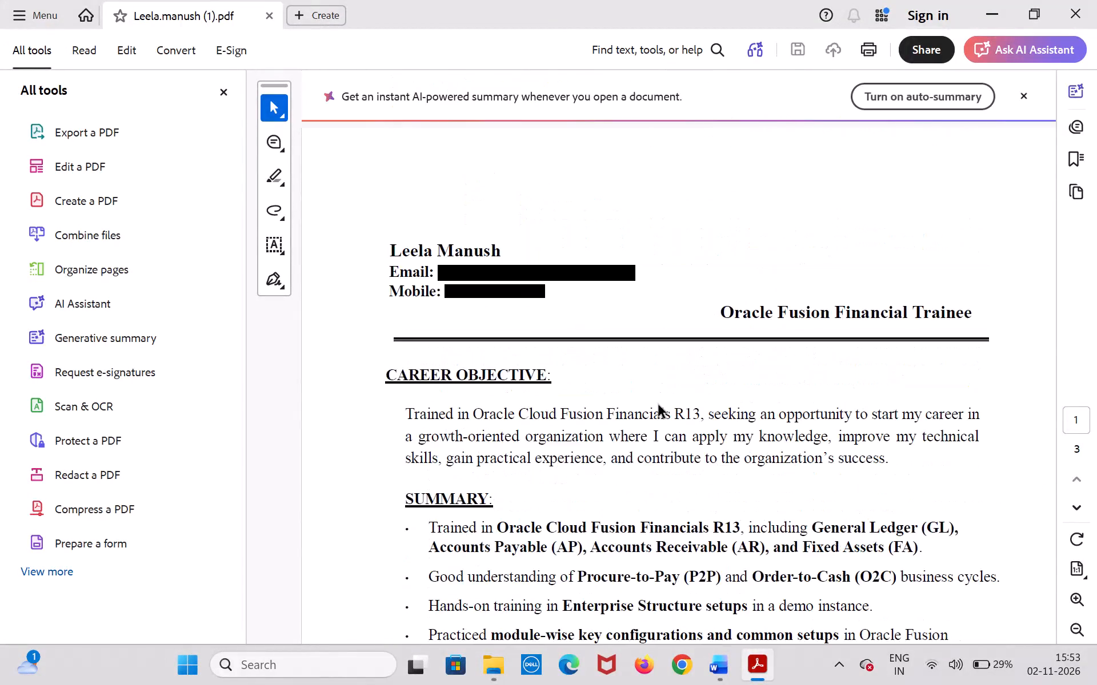
scroll(656, 414, "up", 8)
scroll(656, 411, "down", 18)
scroll(658, 414, "down", 6)
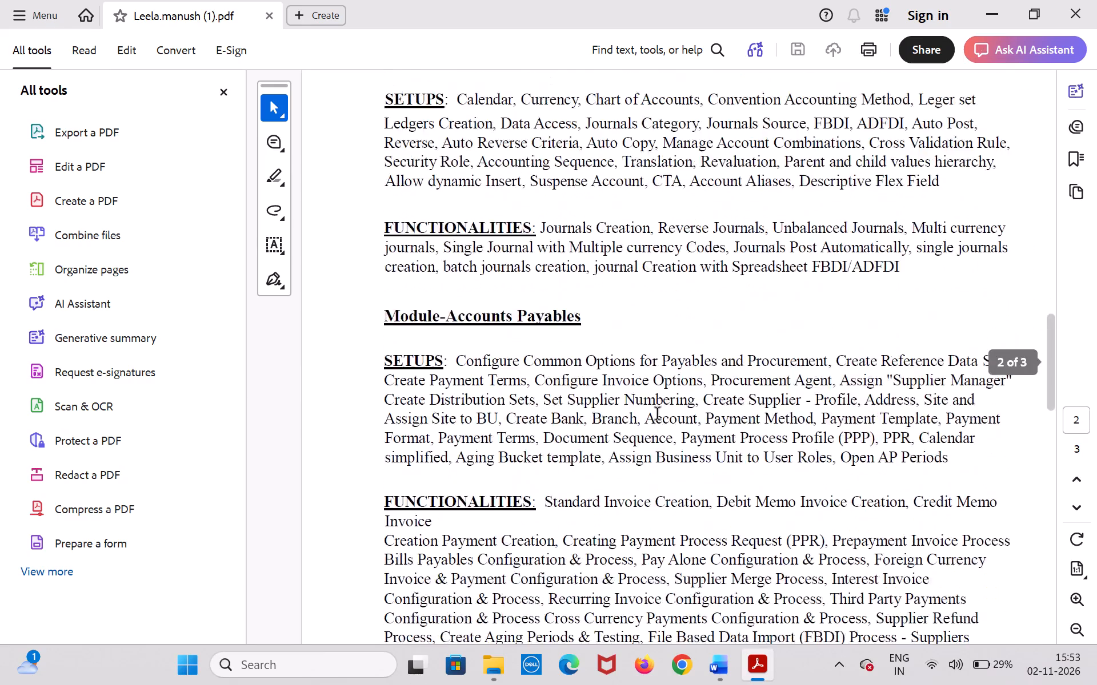
scroll(658, 414, "down", 20)
scroll(662, 426, "down", 8)
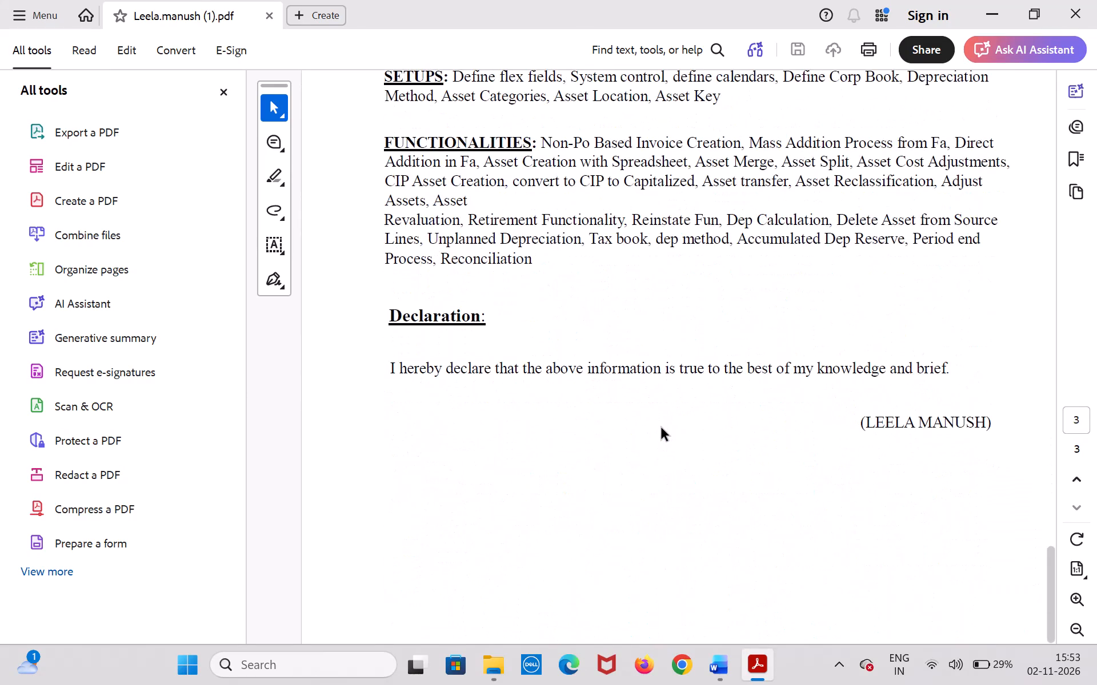
left_click(1088, 3)
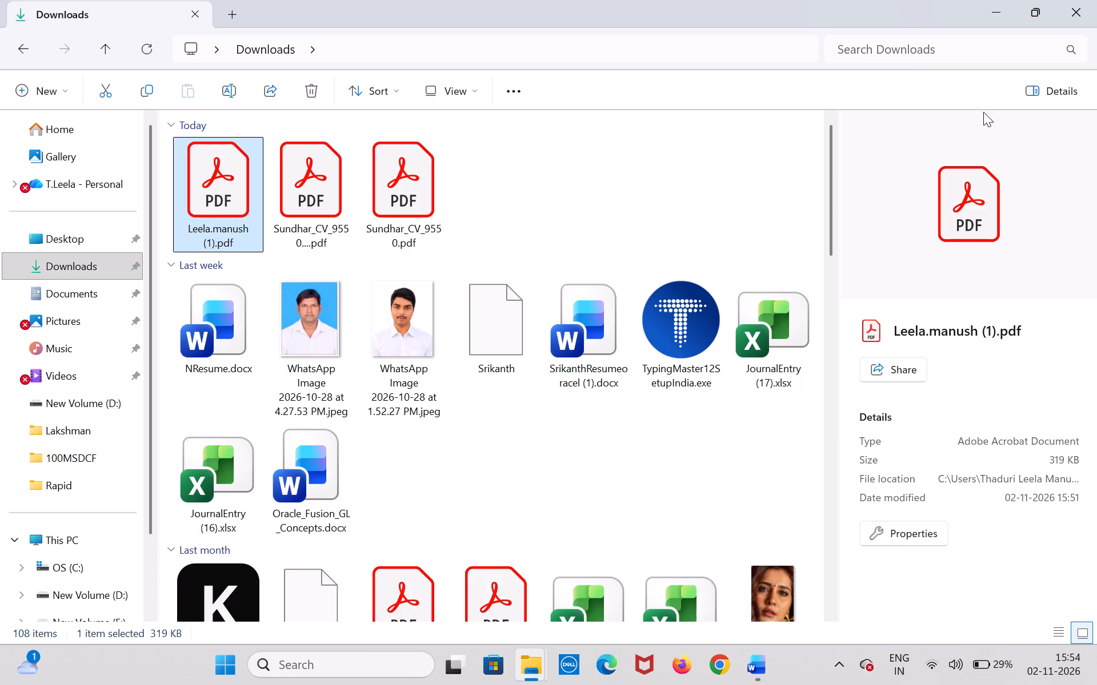
Close the Downloads folder, open Naukri in Chrome through the recent naukri search, and sign in with the Google account.
left_click(1080, 7)
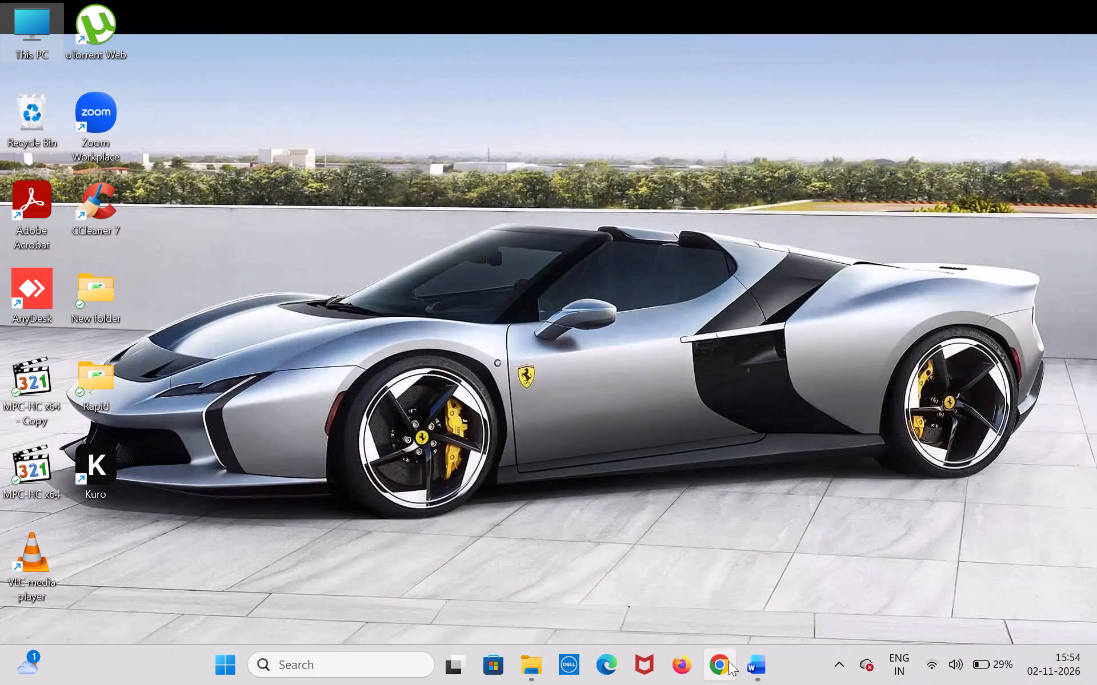
left_click(728, 661)
left_click(643, 410)
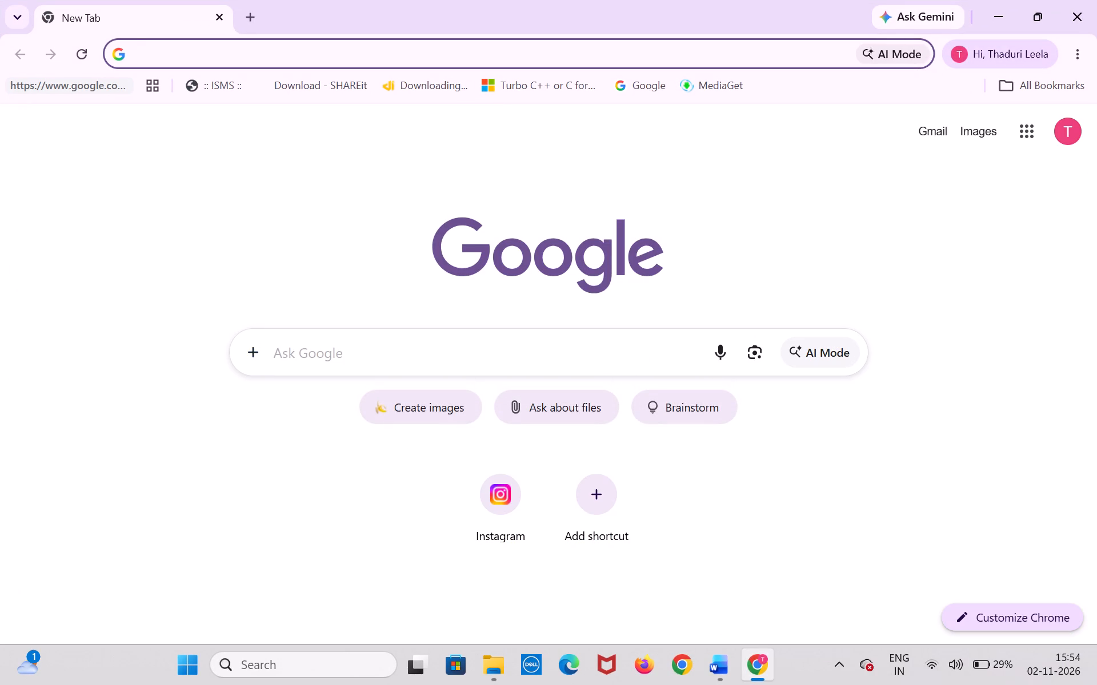
left_click(606, 343)
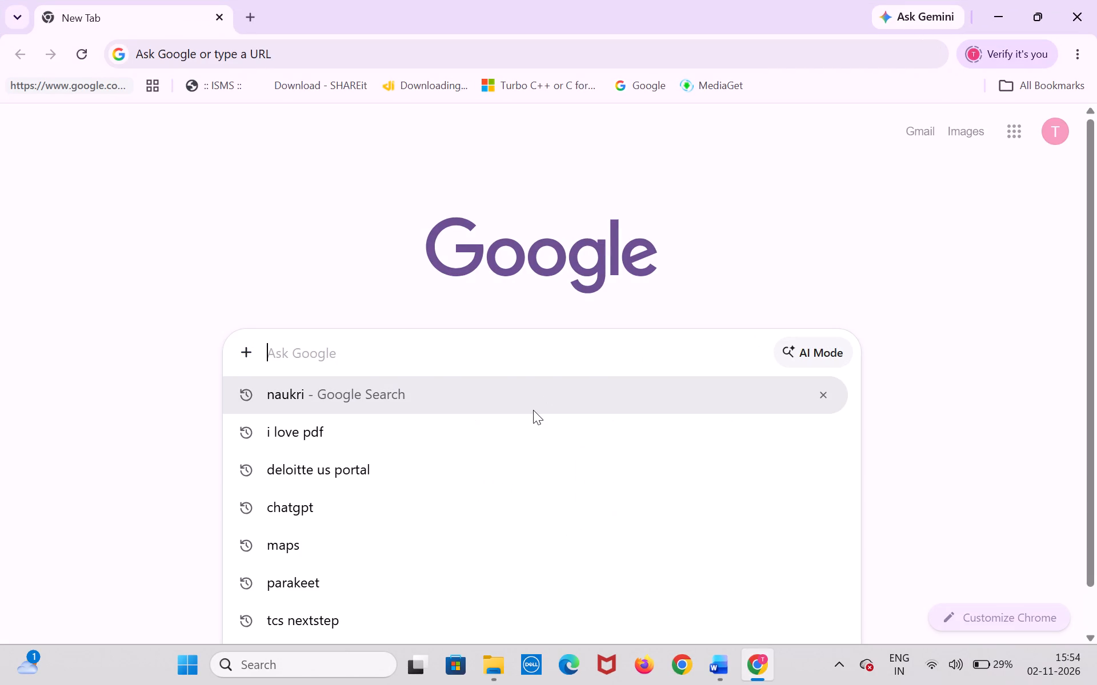
left_click(533, 410)
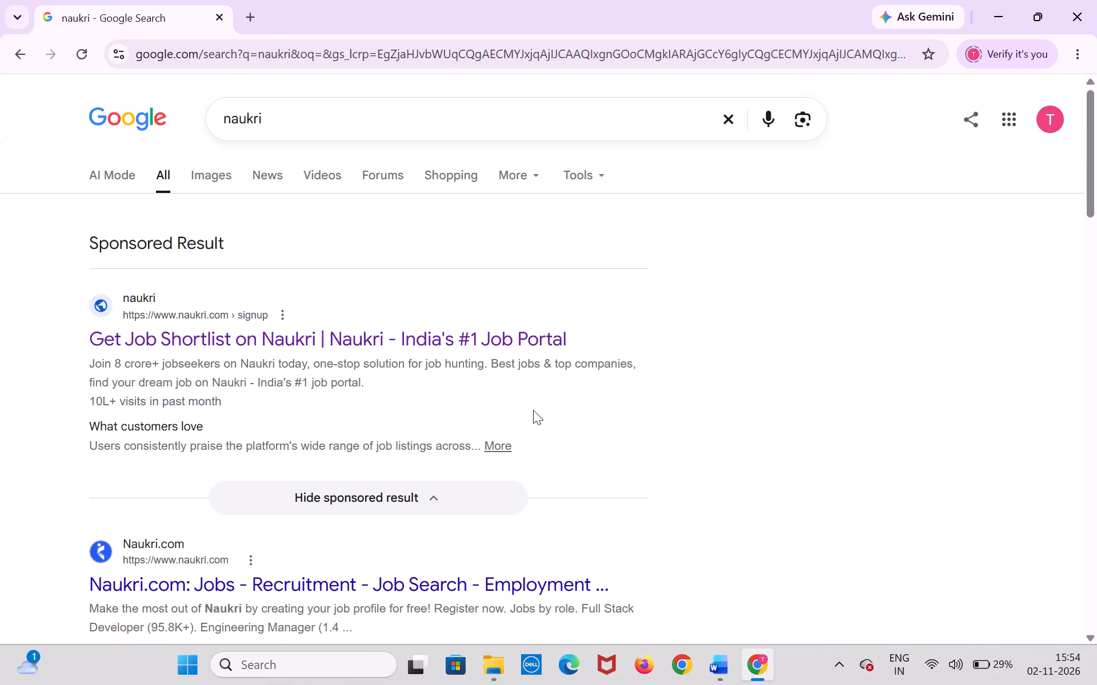
left_click(542, 345)
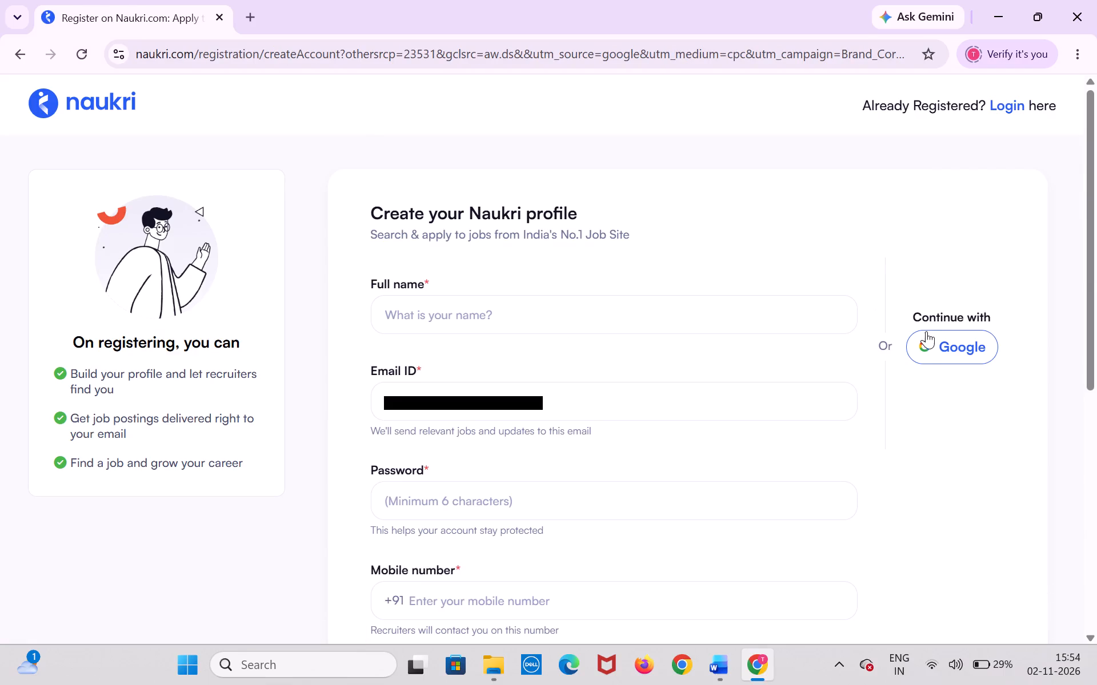
left_click(928, 340)
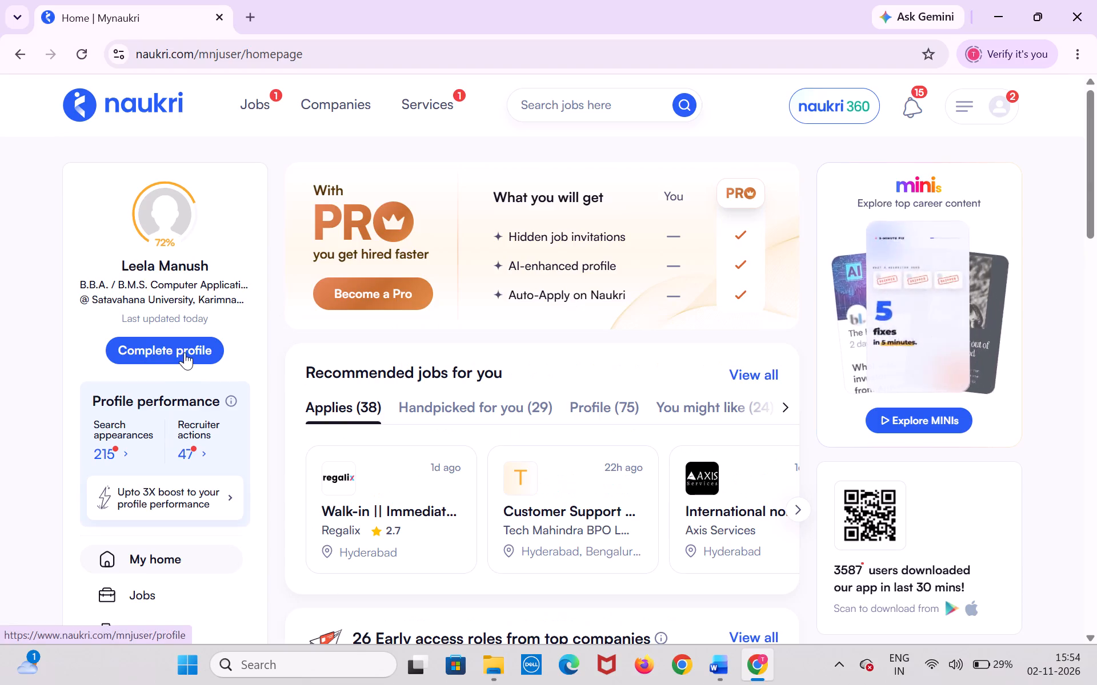
Open the Naukri profile page and upload today's converted resume PDF from the Downloads folder as the resume.
left_click(186, 351)
left_click(195, 341)
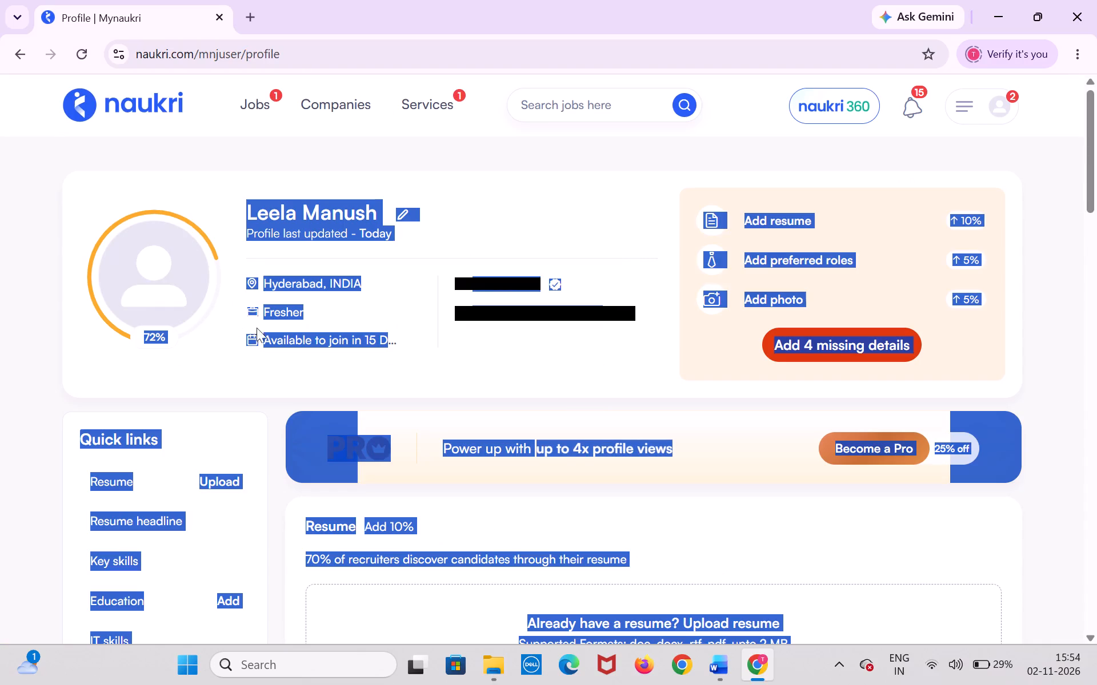
left_click(254, 375)
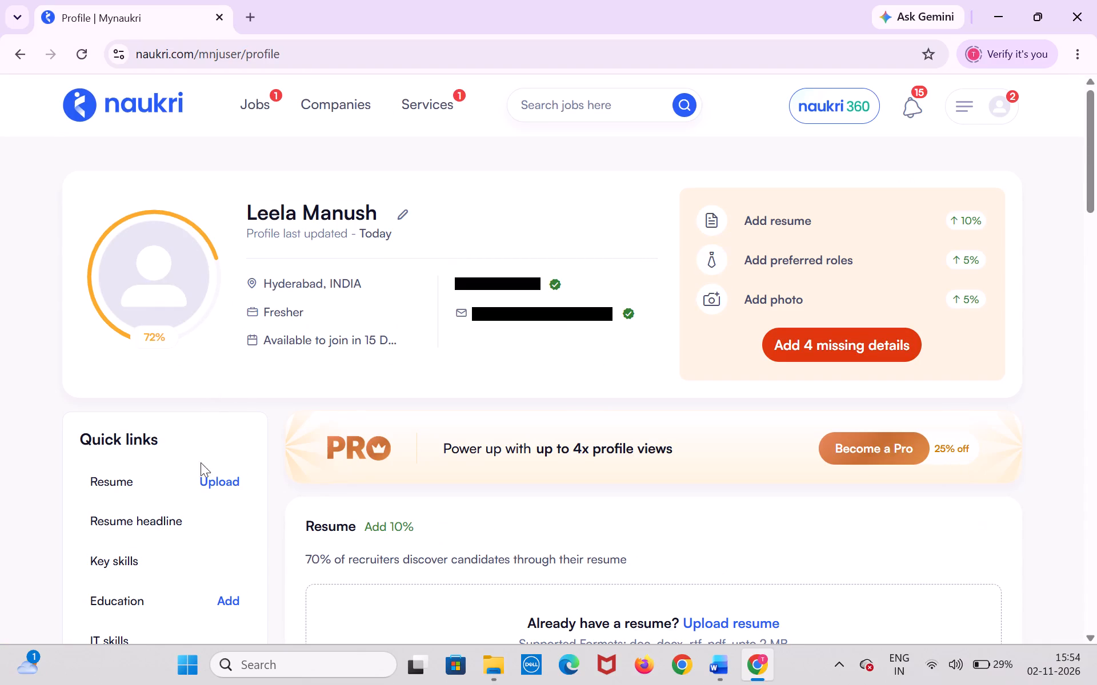
scroll(453, 506, "down", 2)
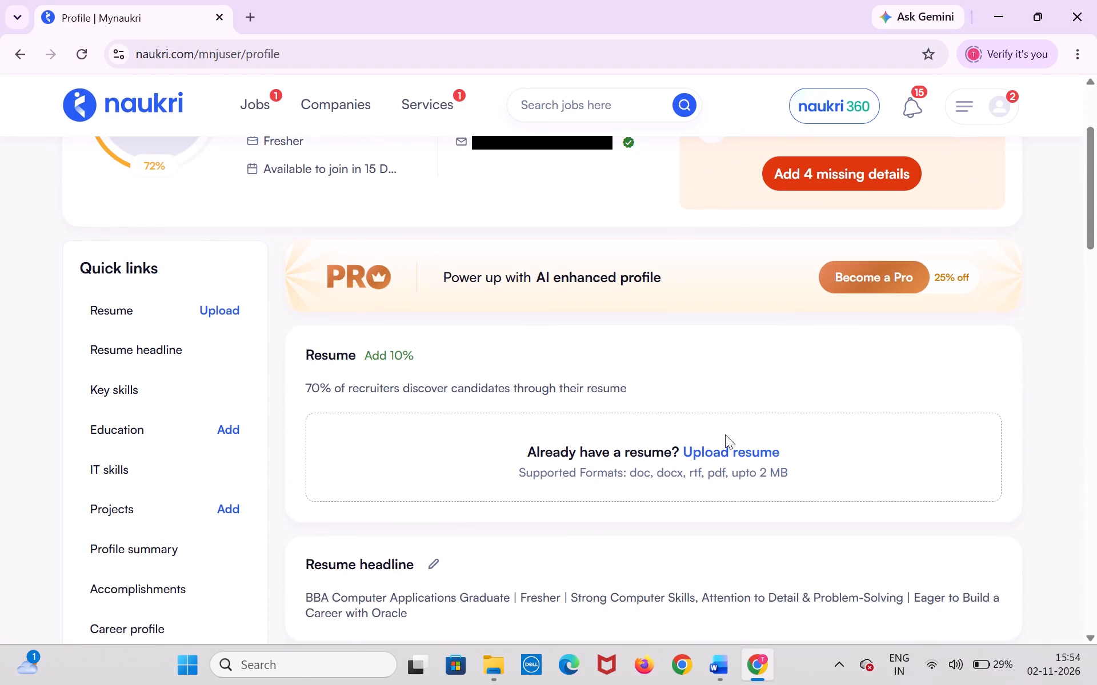
left_click(736, 451)
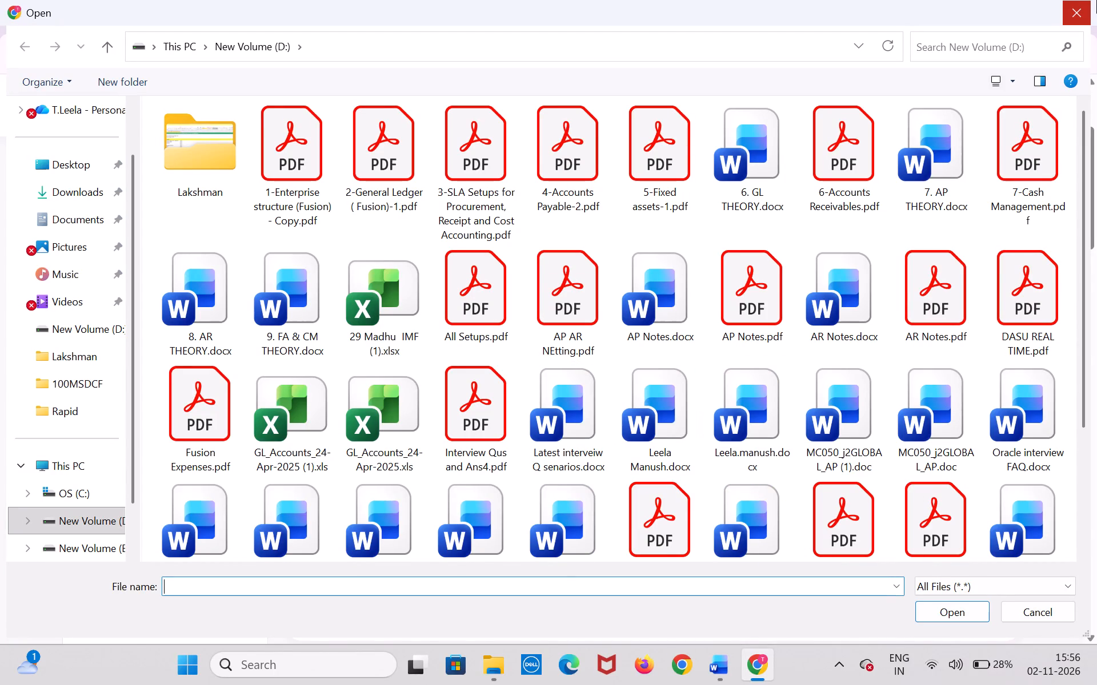
left_click(1072, 1)
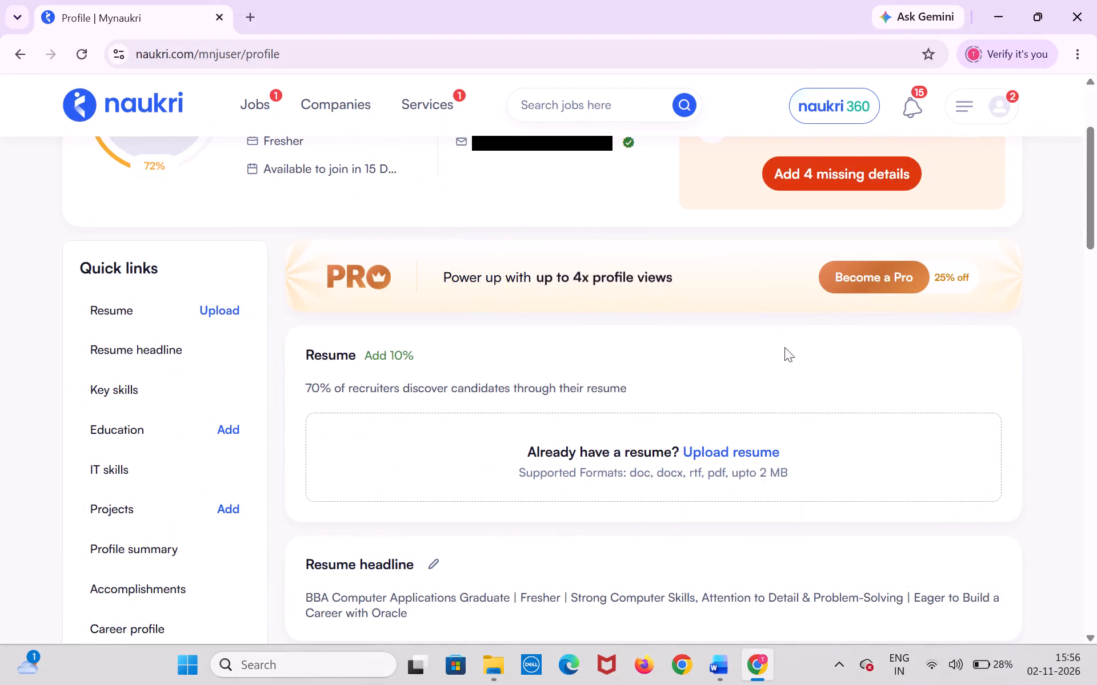
left_click(695, 450)
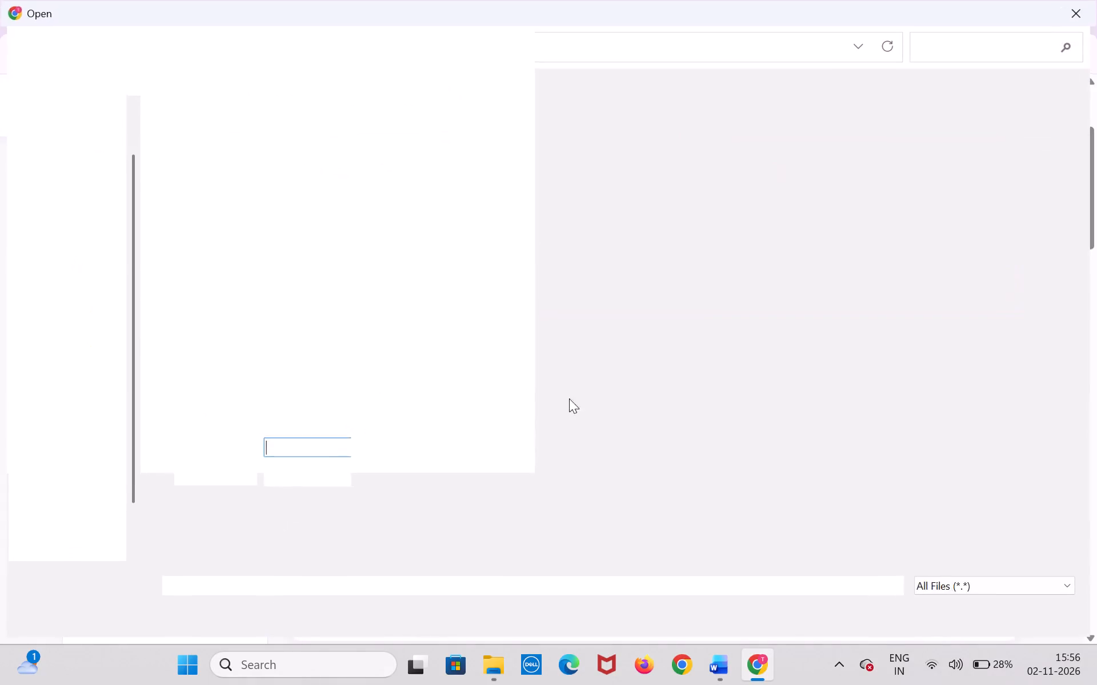
left_click(98, 195)
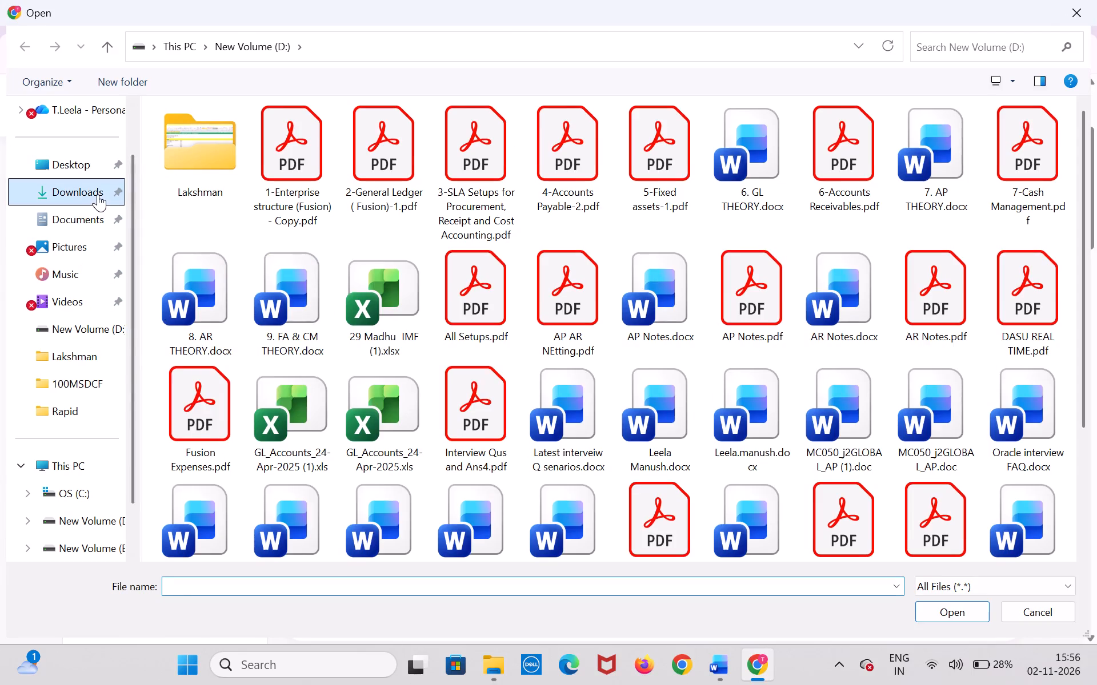
left_click(198, 207)
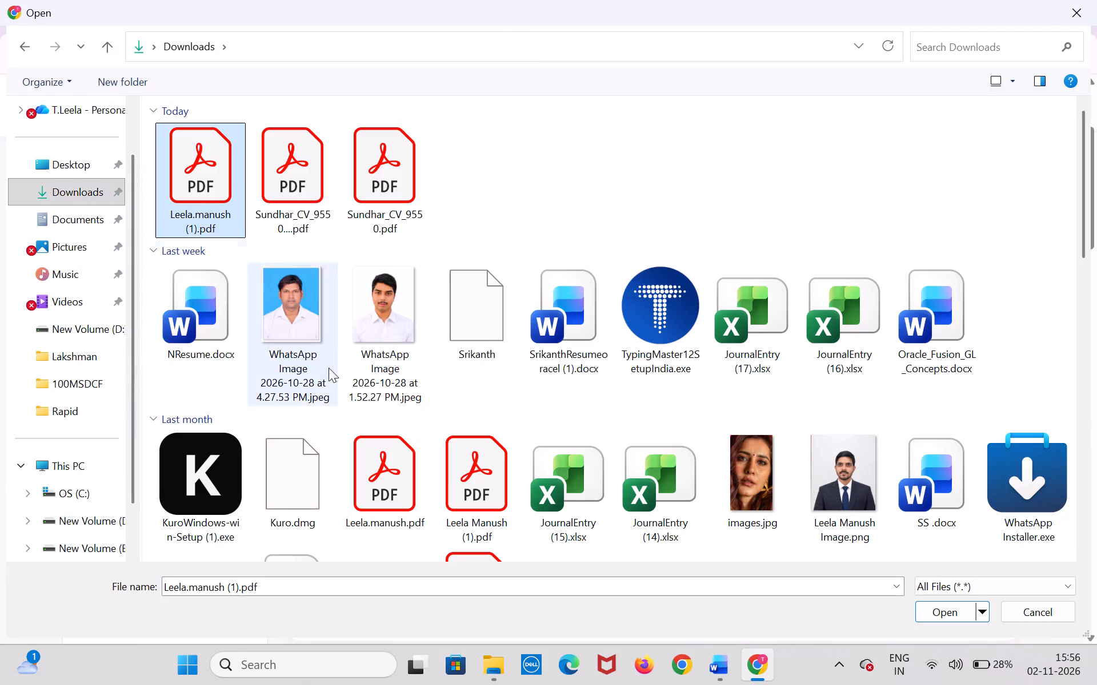
left_click(954, 607)
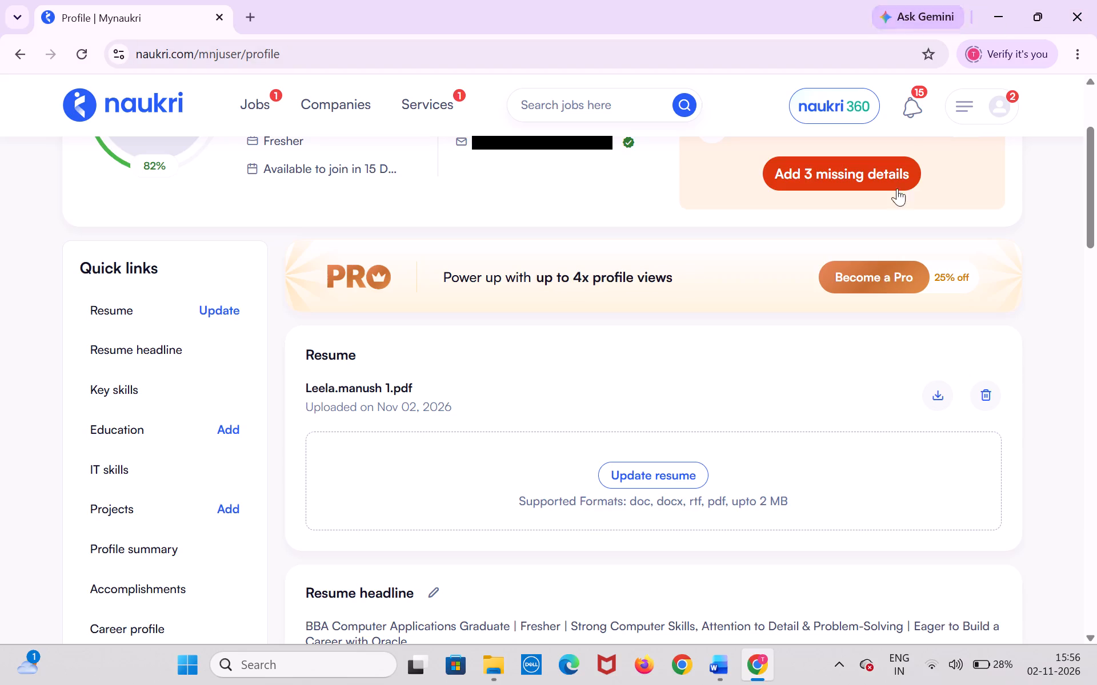
Review the Naukri profile from the header and uploaded resume through the career profile to the end of the page.
scroll(743, 378, "up", 14)
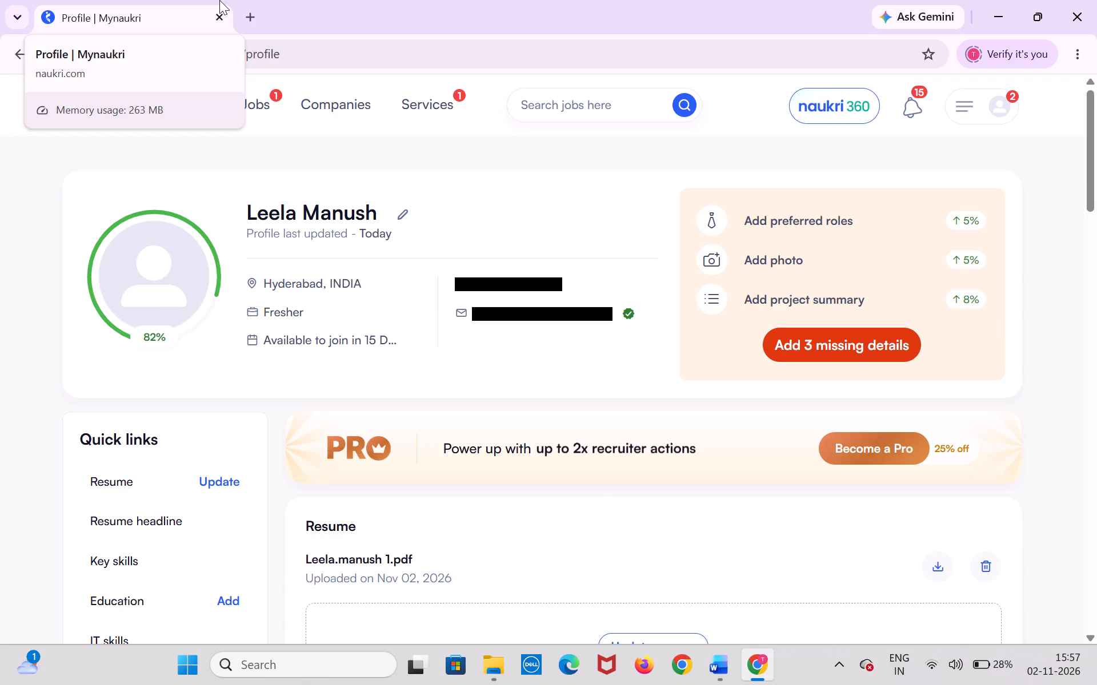
scroll(527, 359, "down", 3)
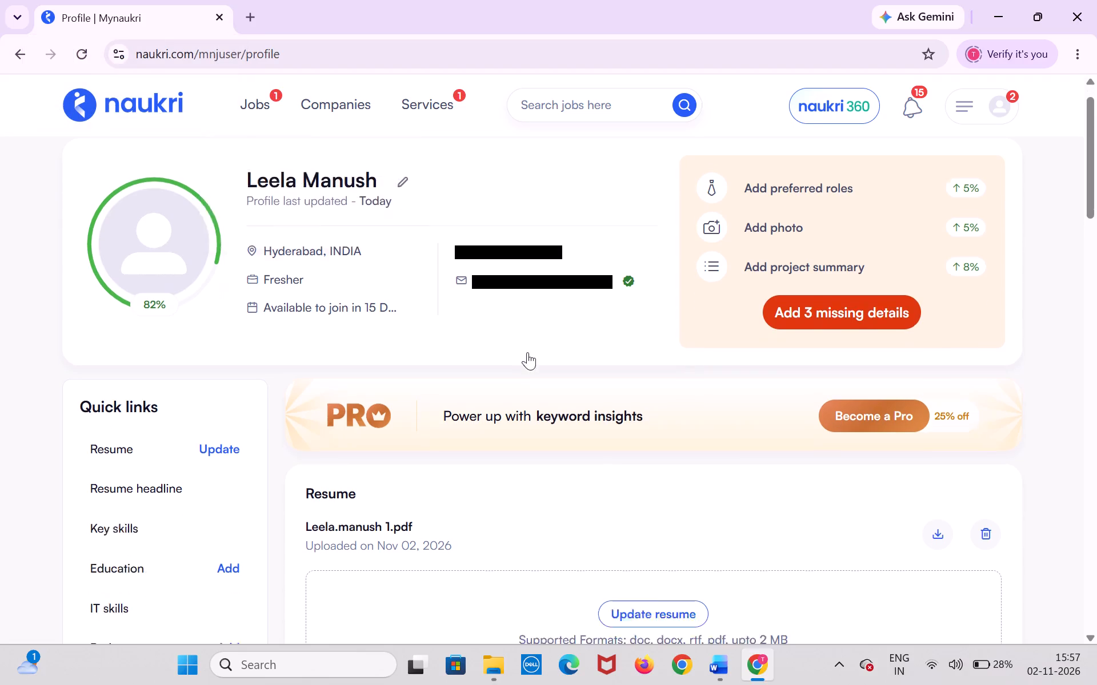
scroll(528, 348, "down", 14)
scroll(526, 344, "down", 8)
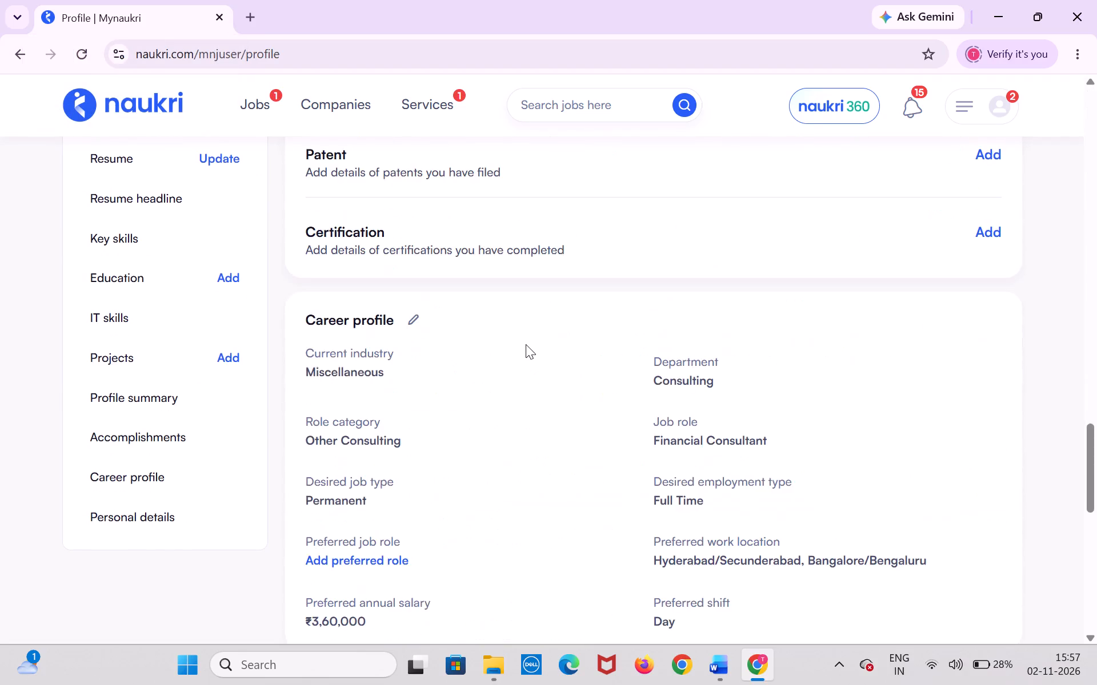
scroll(526, 344, "down", 18)
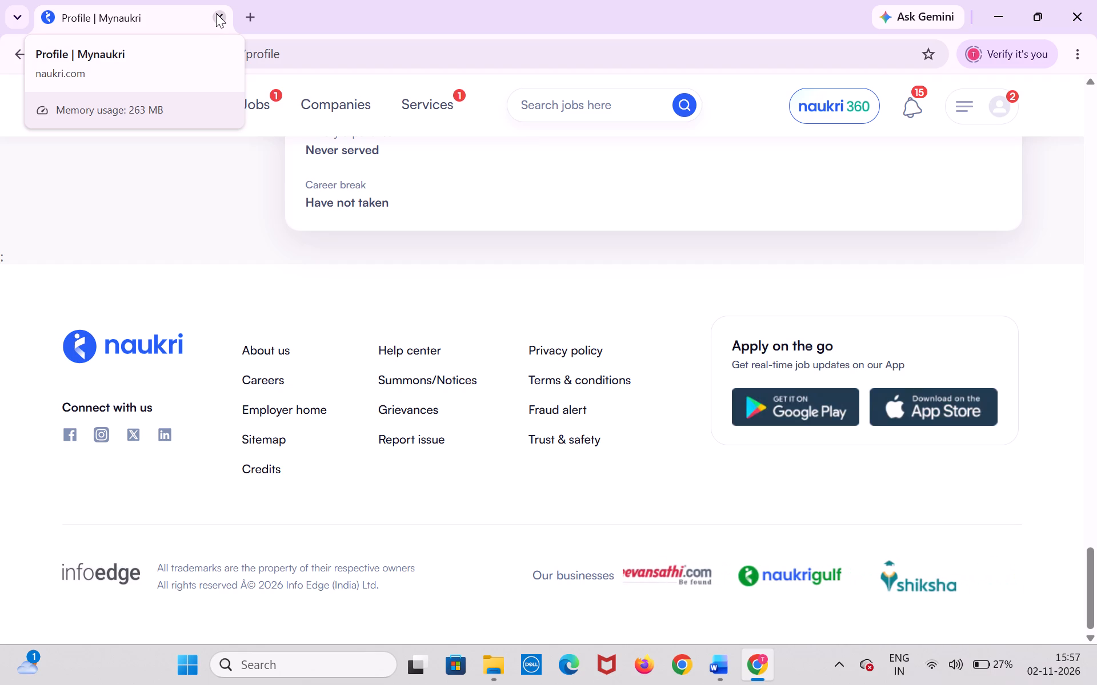
Check the profile sections in reverse, from personal details through career profile, IT skills and education to key skills.
scroll(283, 187, "up", 6)
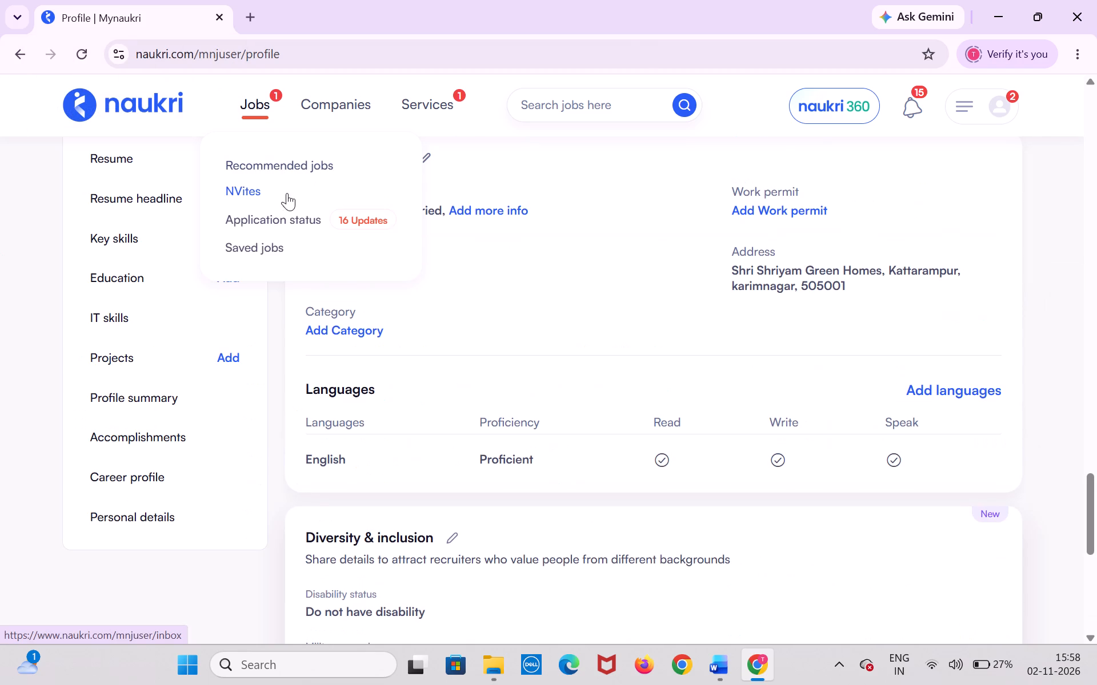
scroll(289, 465, "up", 5)
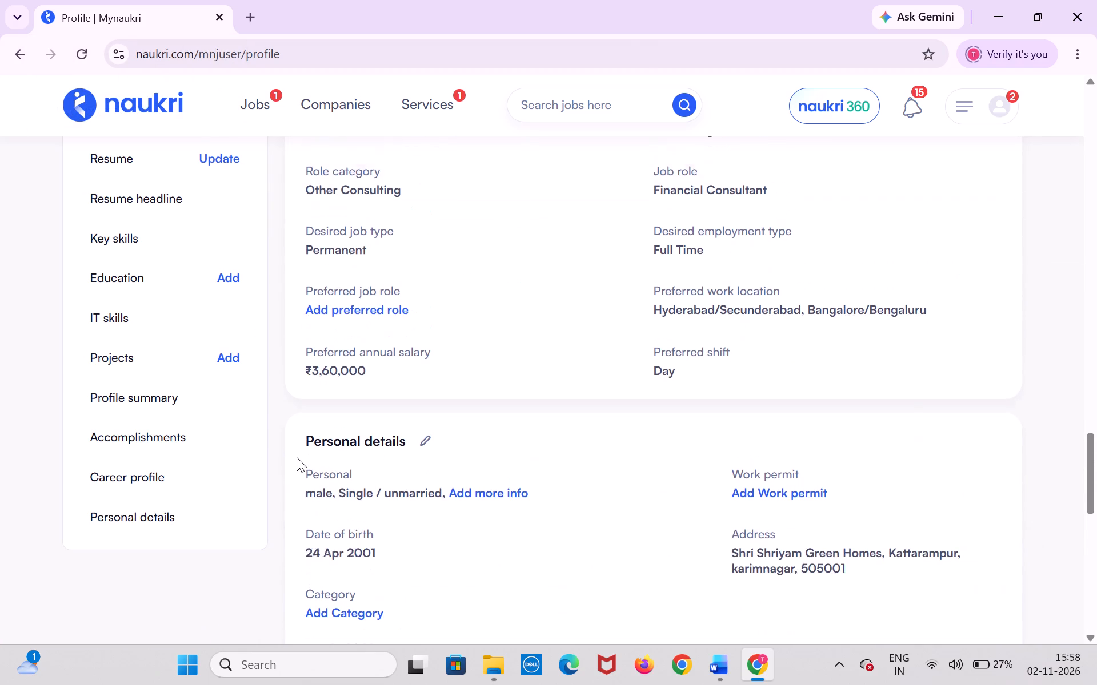
scroll(297, 457, "up", 3)
left_click(146, 321)
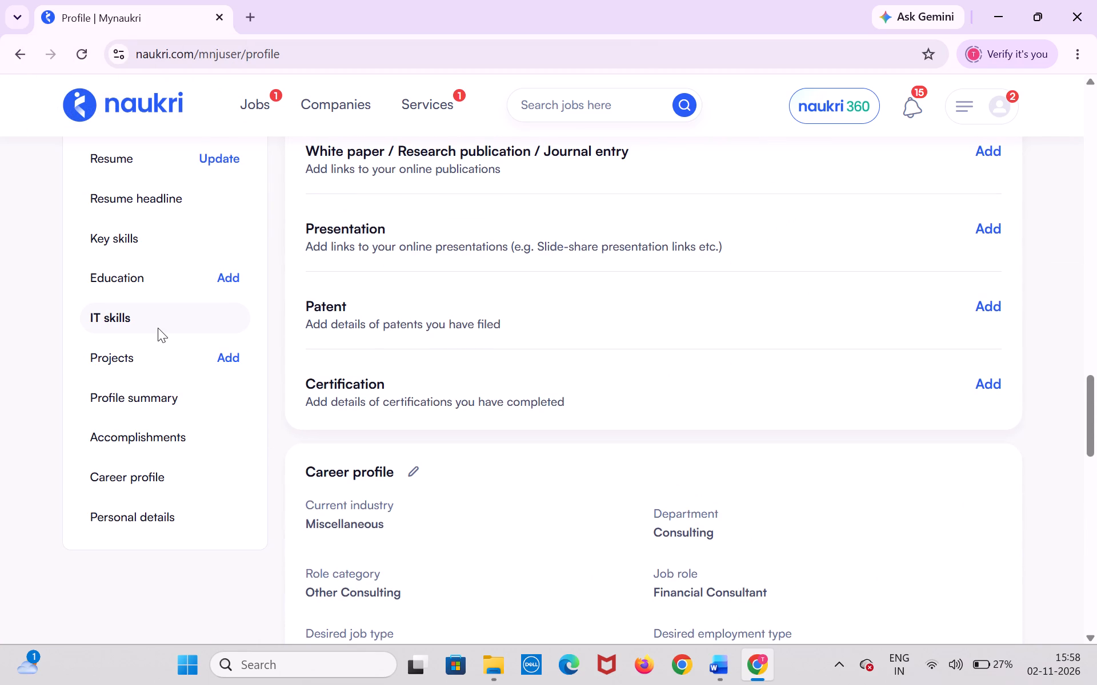
left_click(161, 325)
left_click(144, 316)
scroll(281, 285, "up", 9)
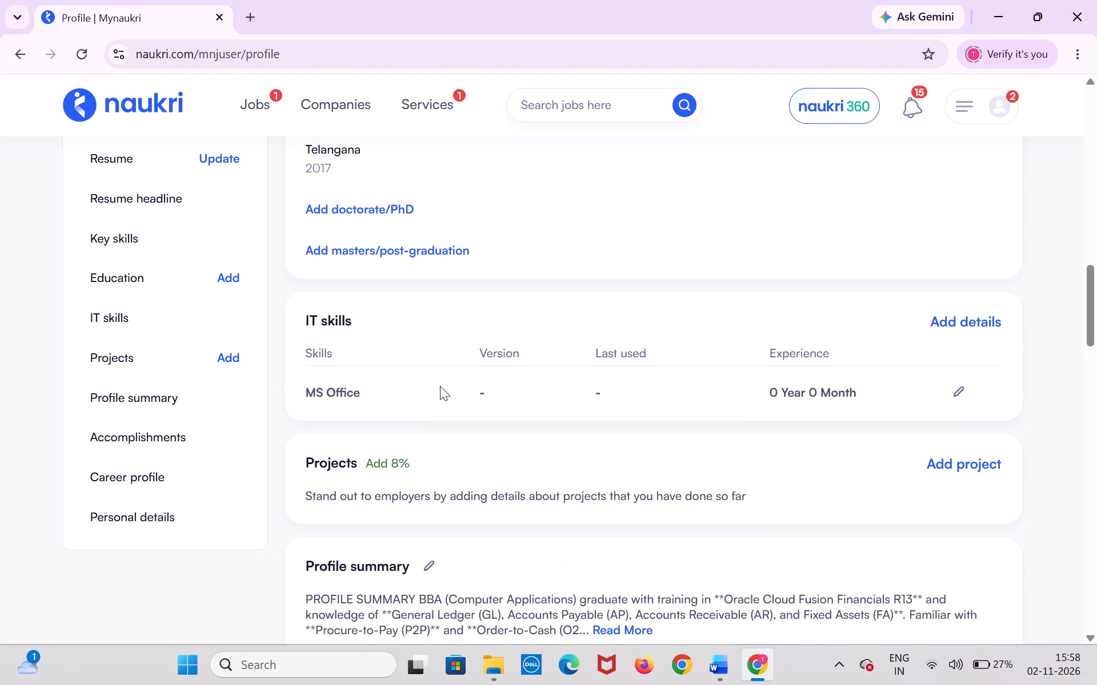
scroll(351, 441, "up", 2)
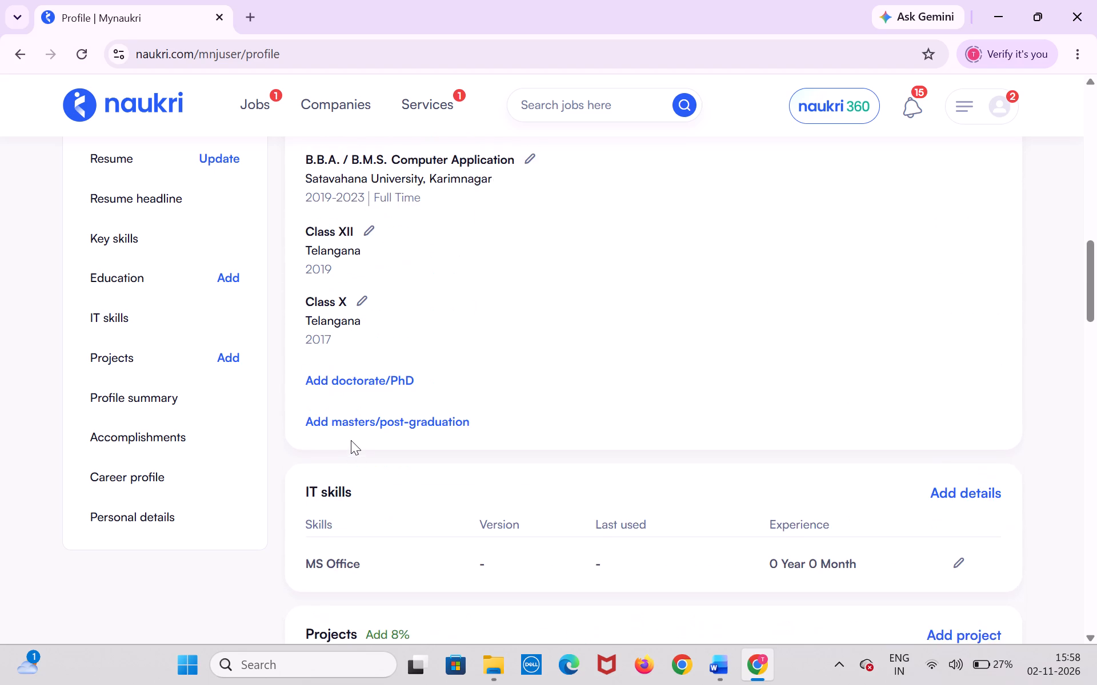
scroll(351, 440, "up", 6)
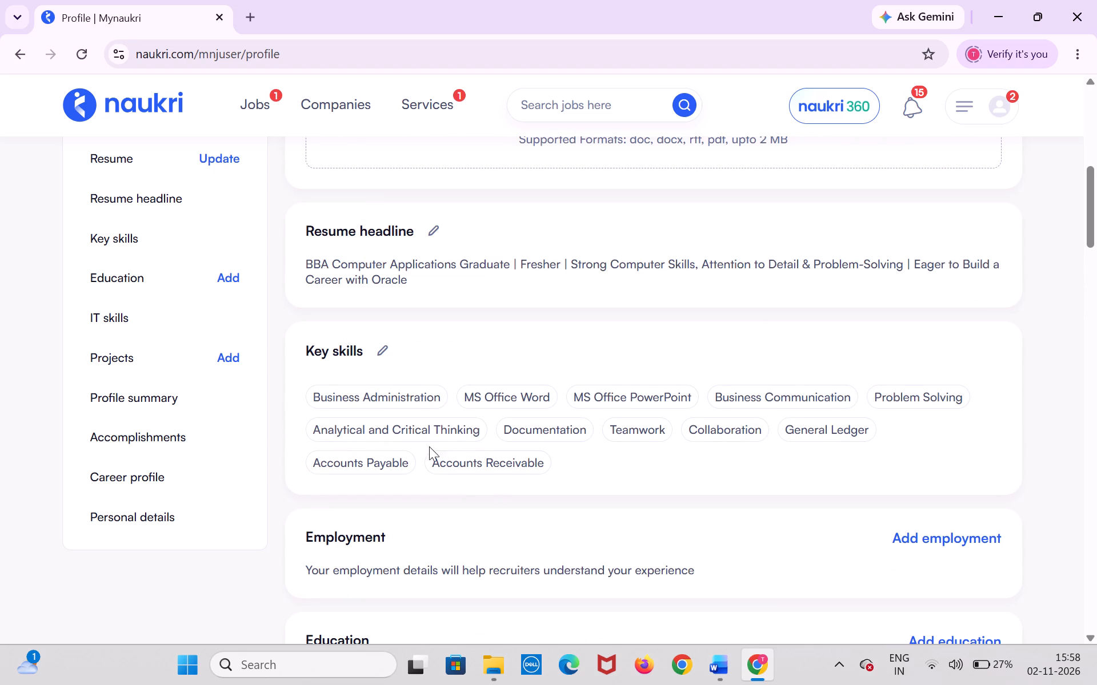
Add Reconciliation to the profile's key skills, save the change, and return to the beginning of the profile.
left_click(379, 348)
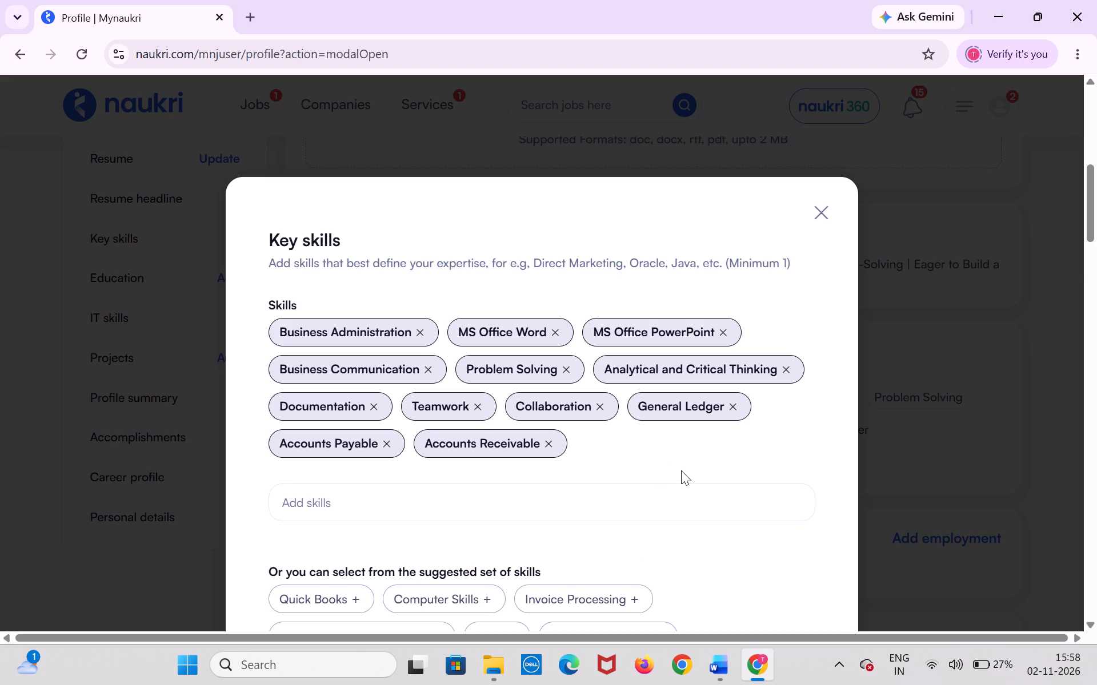
scroll(678, 471, "down", 3)
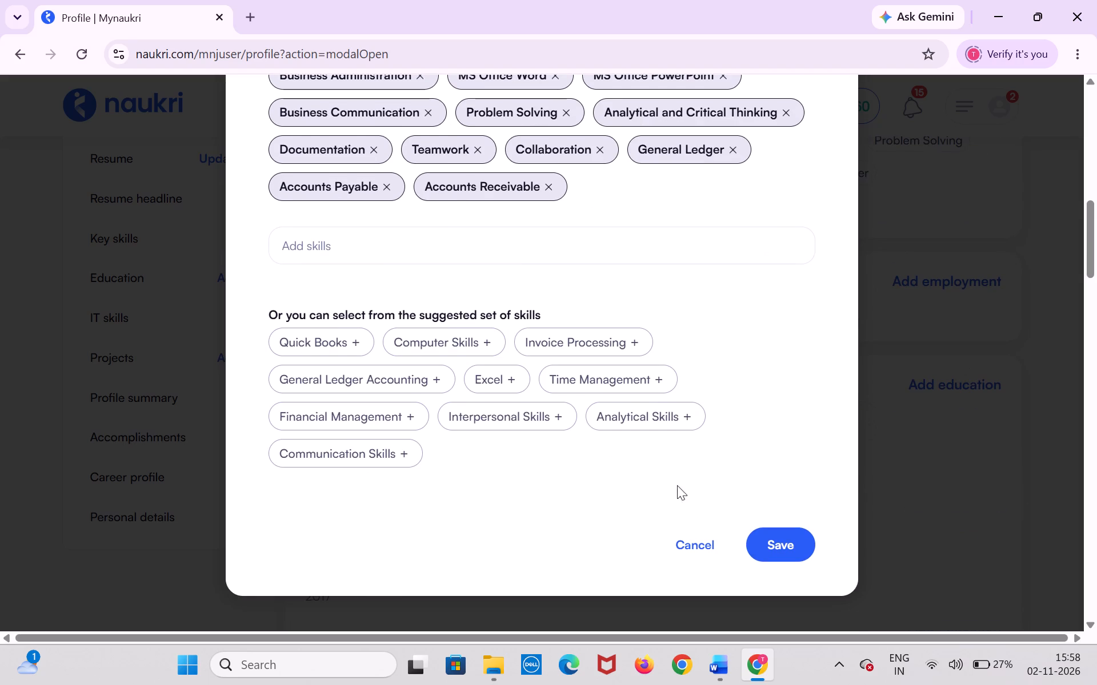
left_click(494, 248)
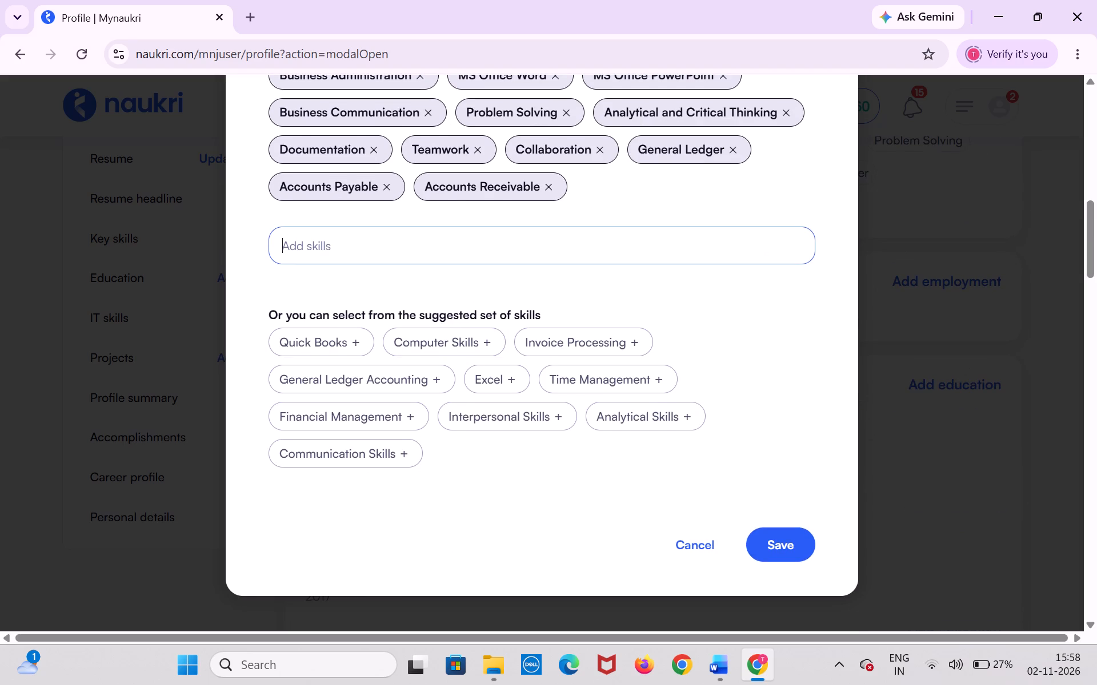
type("RE")
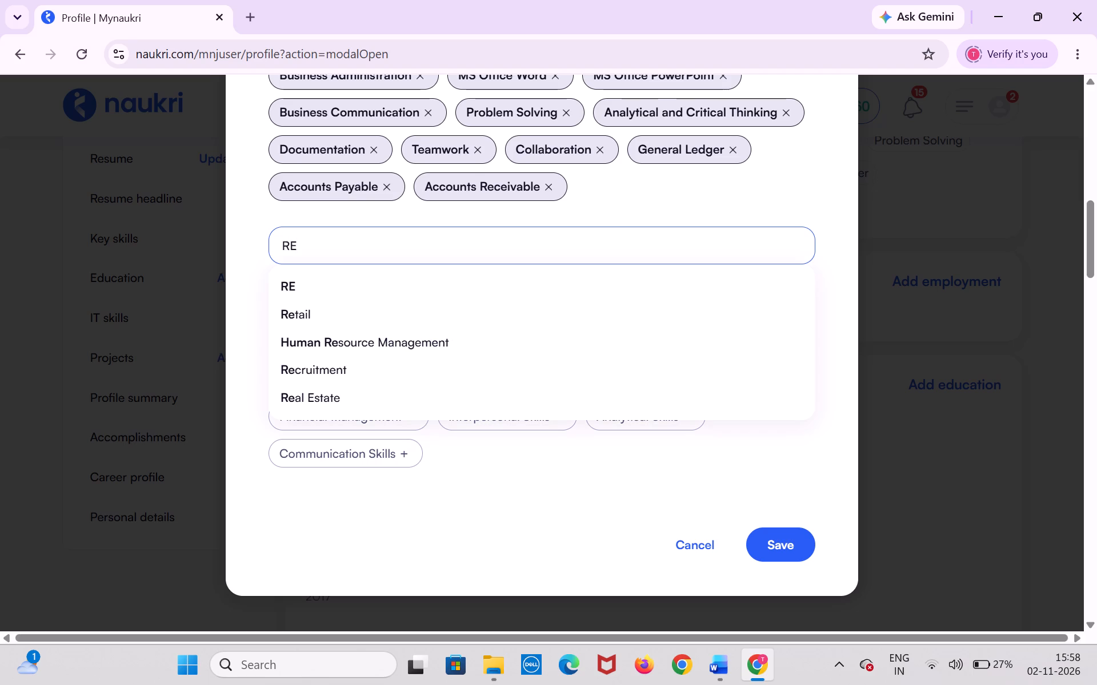
key("BackSpace")
key("e")
key("c")
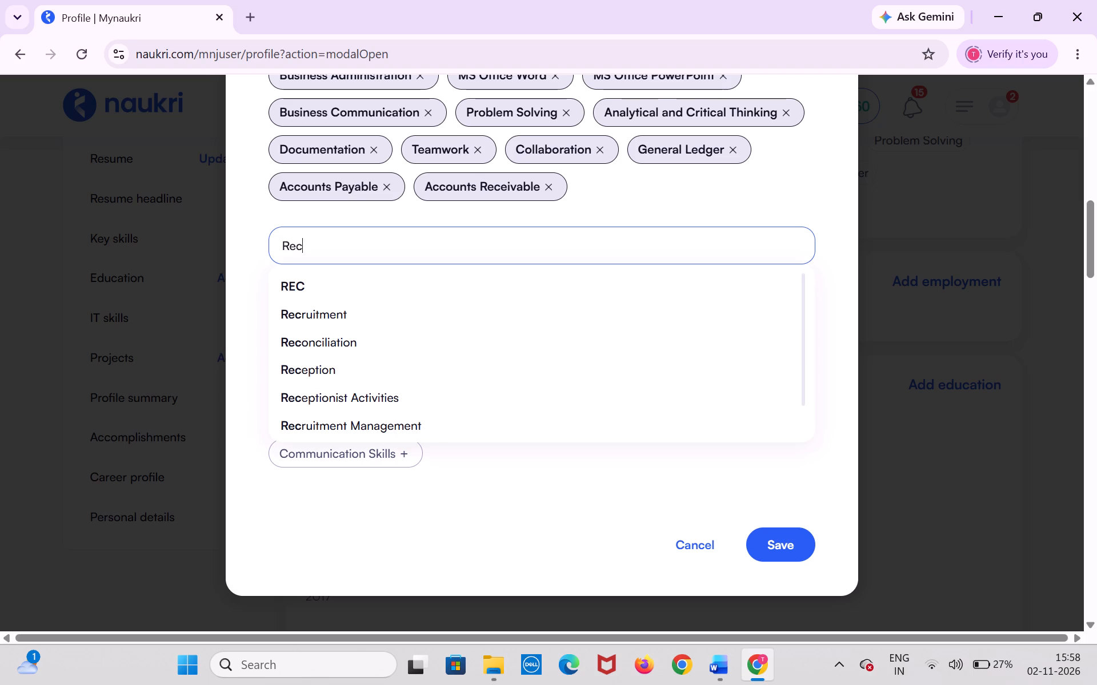
type("on")
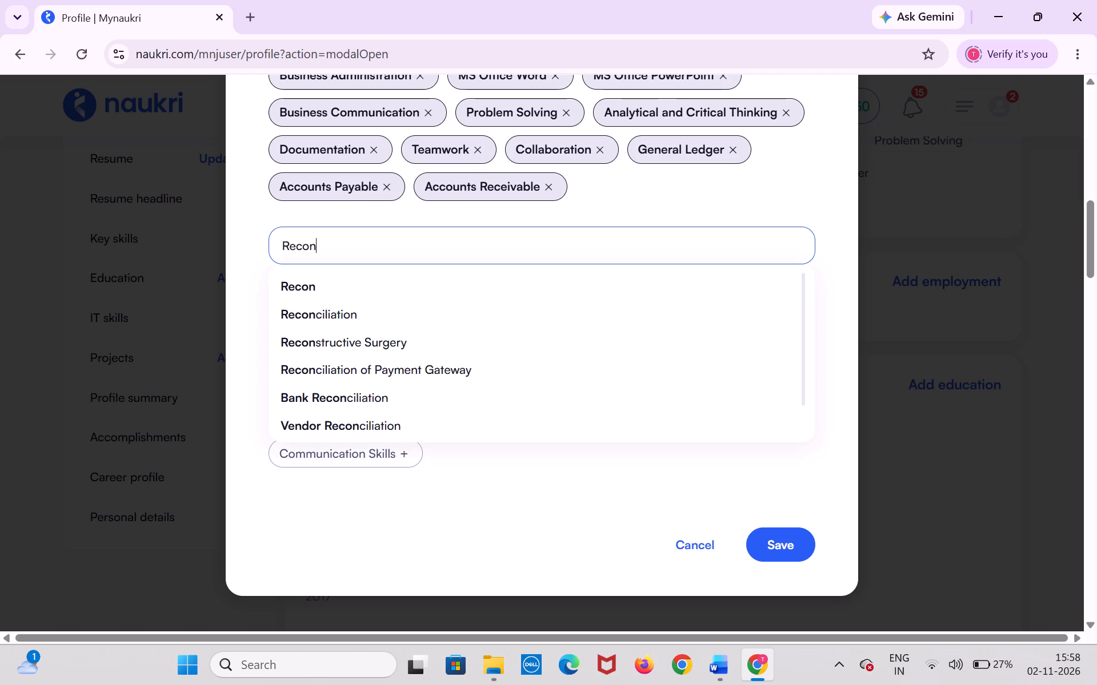
left_click(489, 304)
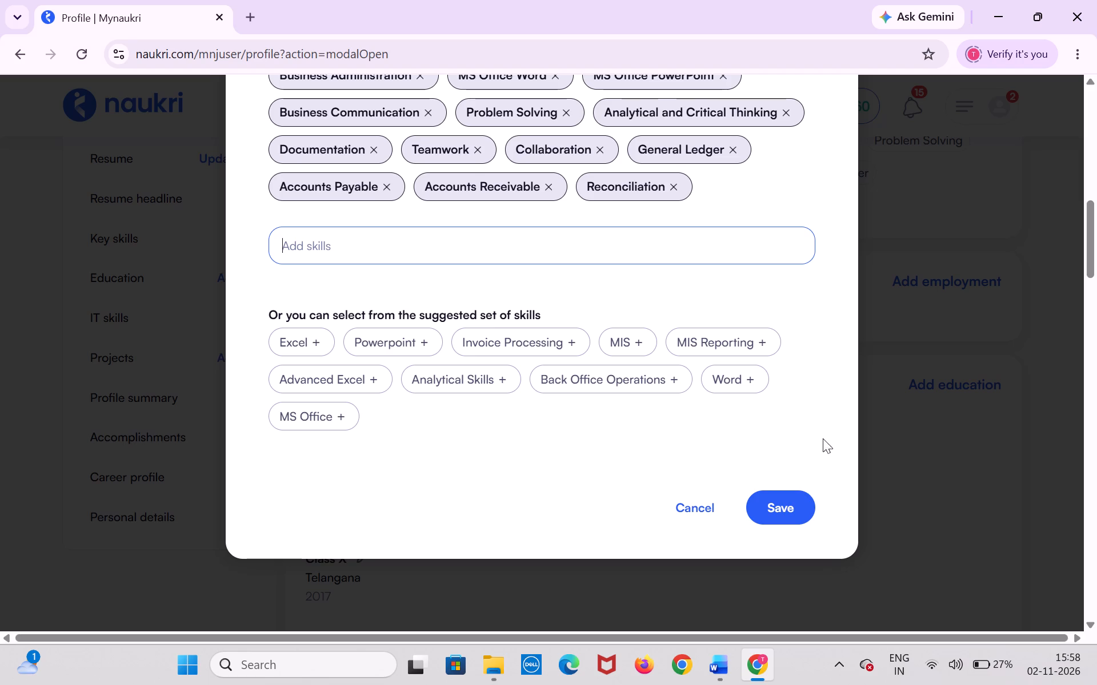
left_click(794, 513)
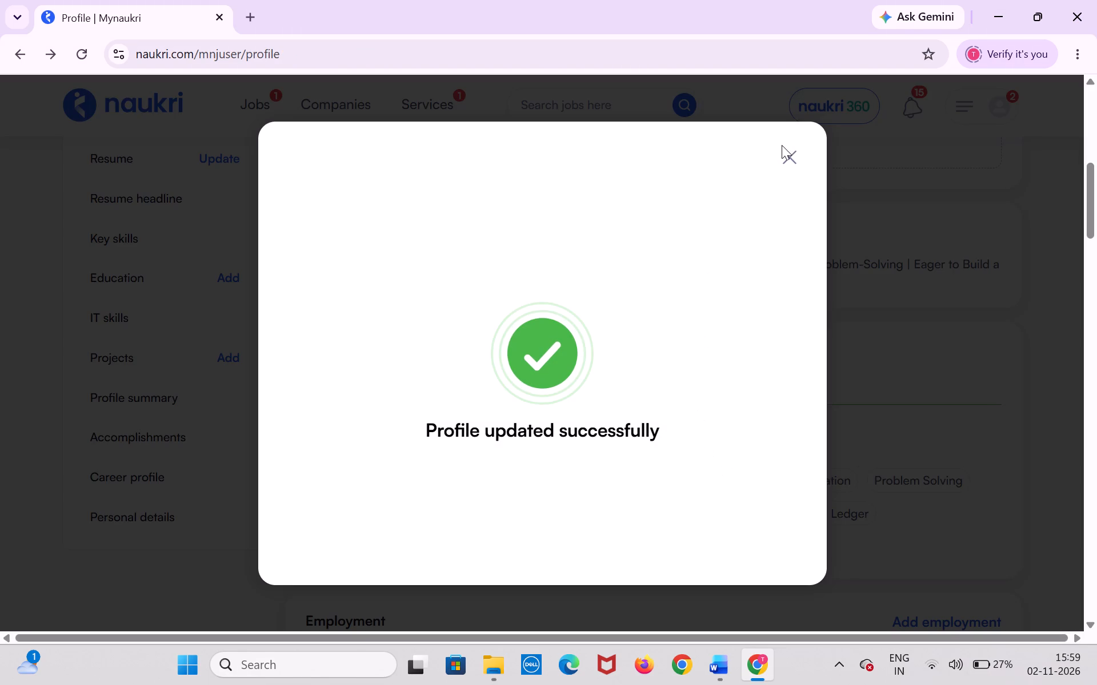
left_click(786, 156)
scroll(547, 349, "up", 11)
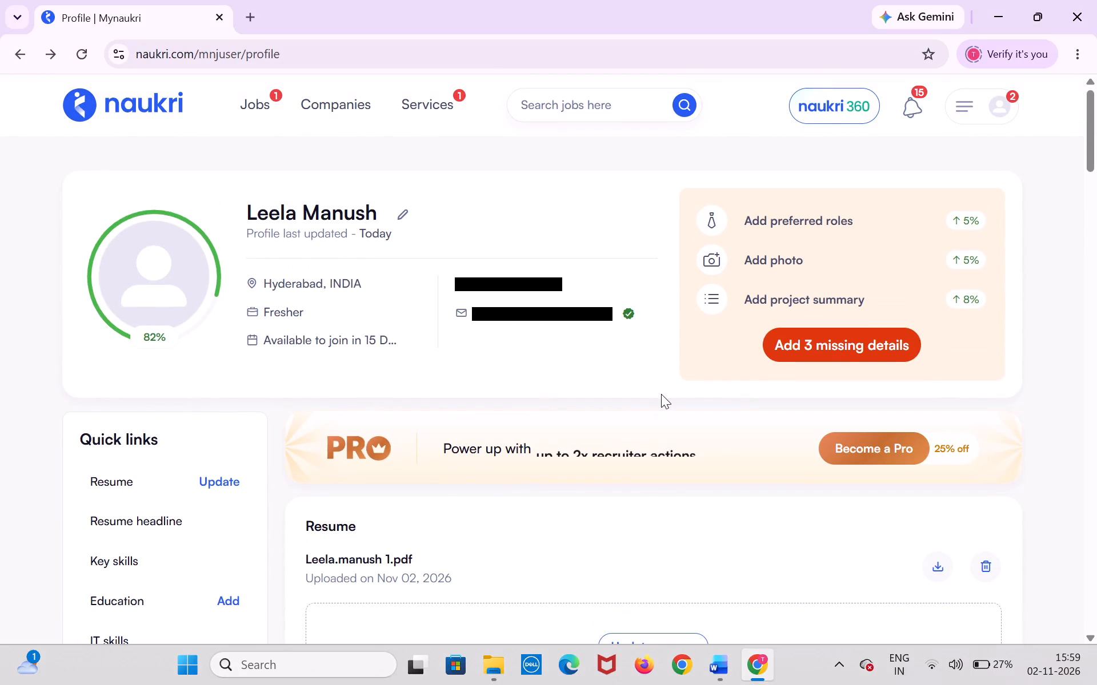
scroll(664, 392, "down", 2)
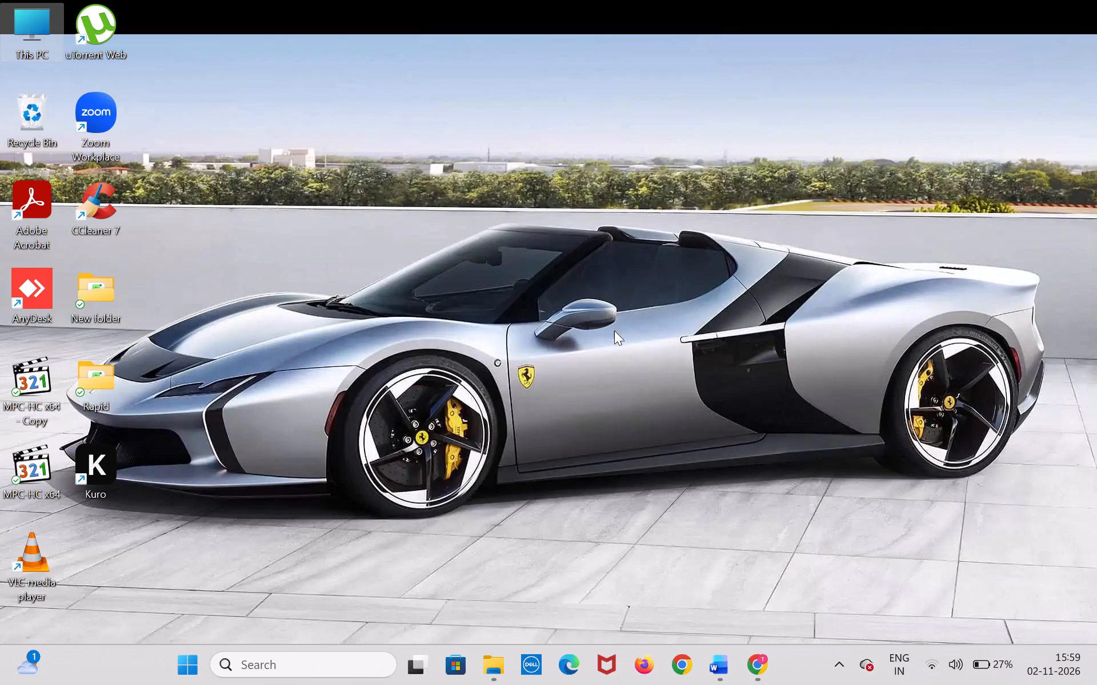
Check the files in the Downloads folder from This PC, and close the File Explorer window.
double_click(31, 24)
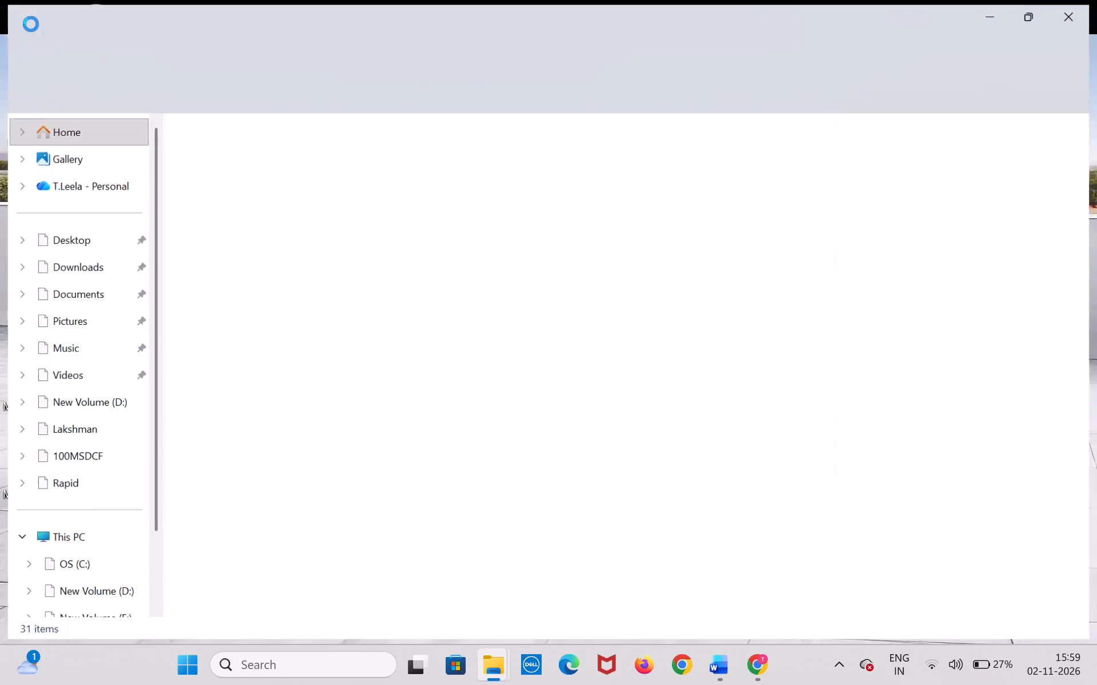
left_click(89, 265)
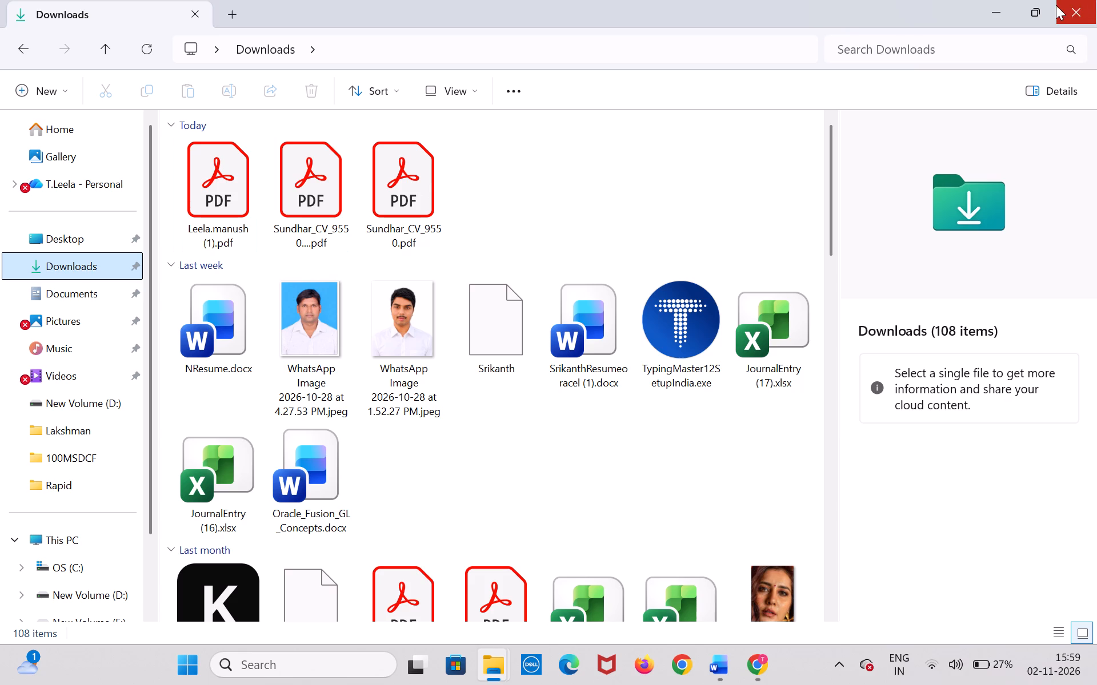
left_click(1077, 9)
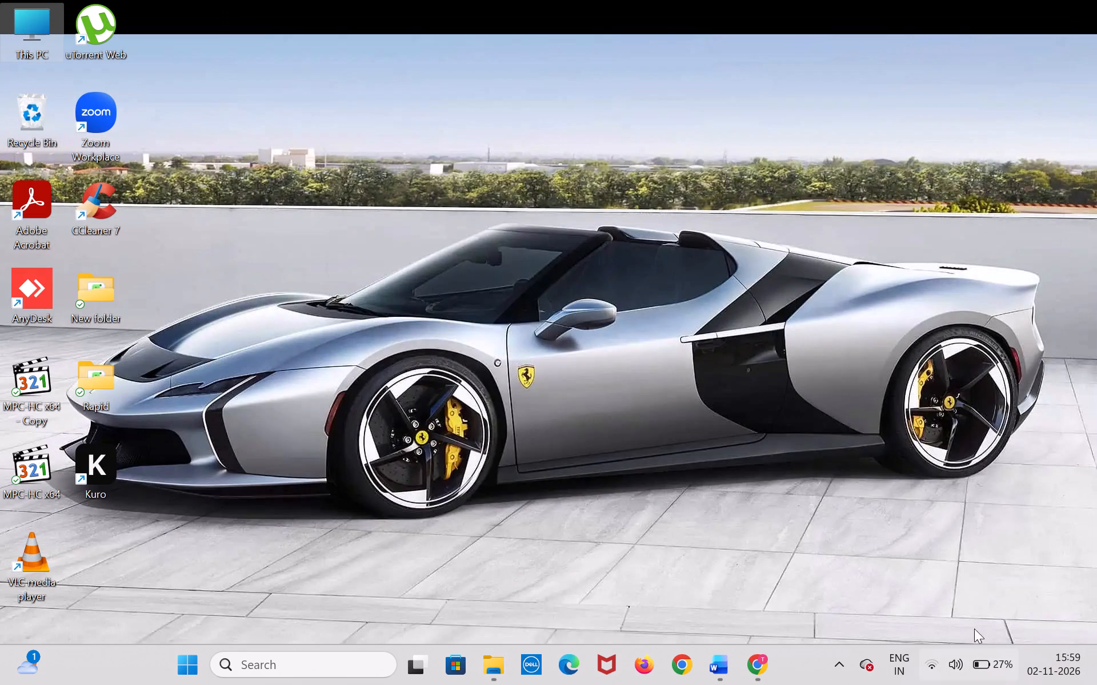
Open a separate Chrome window under the other browser profile with the green T avatar and maximize it.
left_click(684, 670)
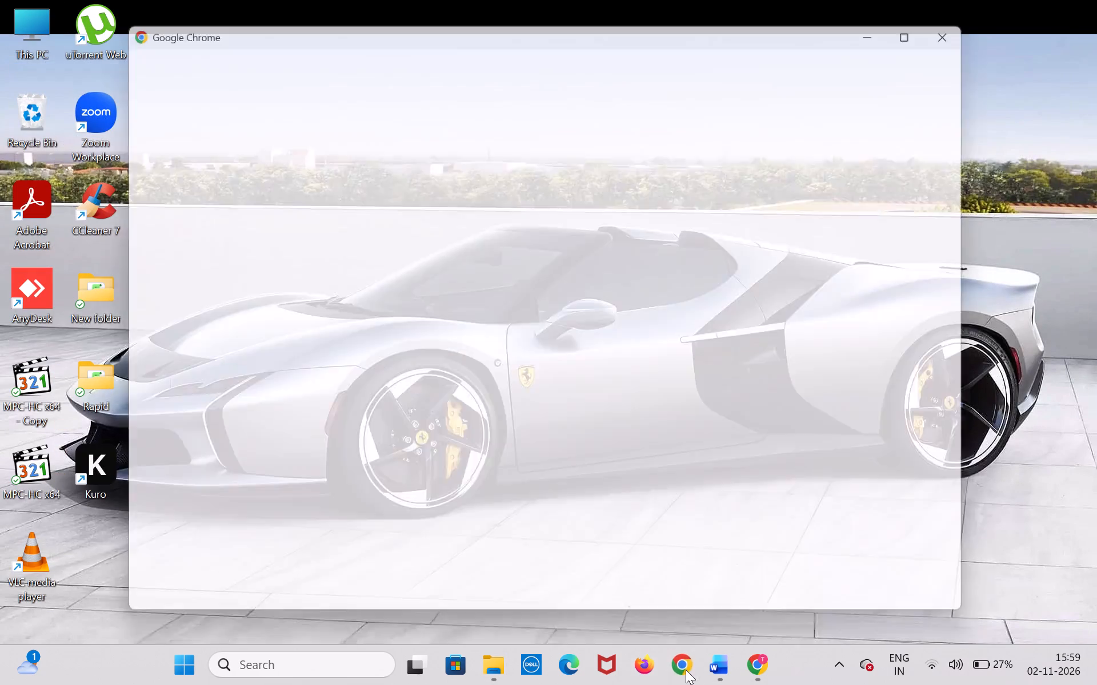
left_click(513, 447)
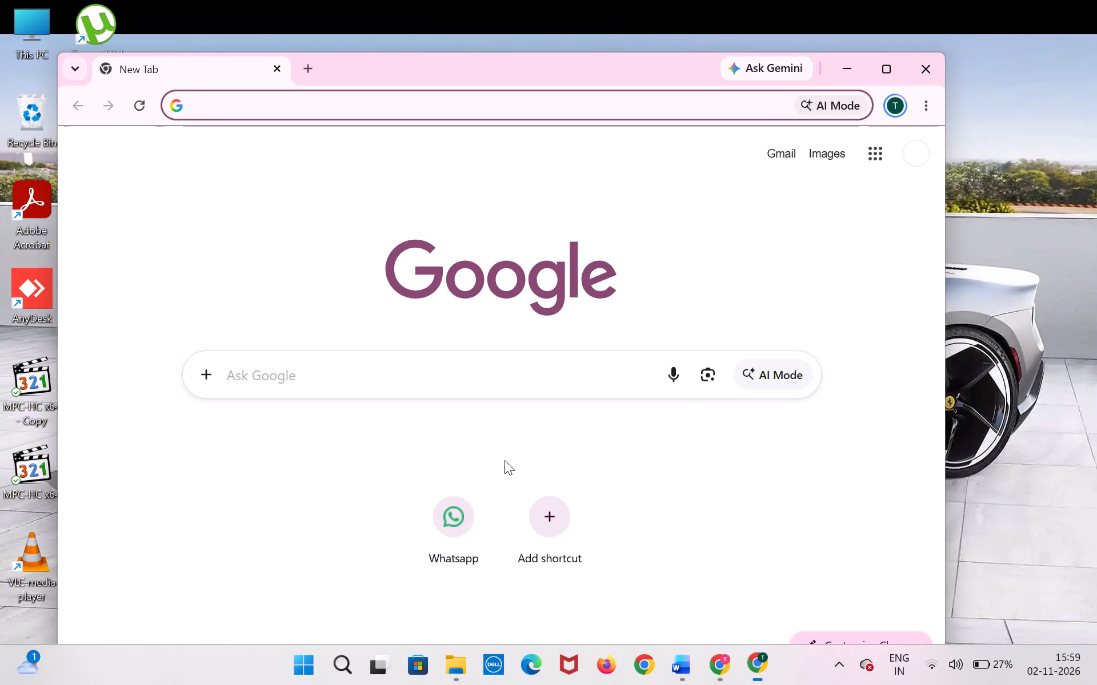
left_click(881, 66)
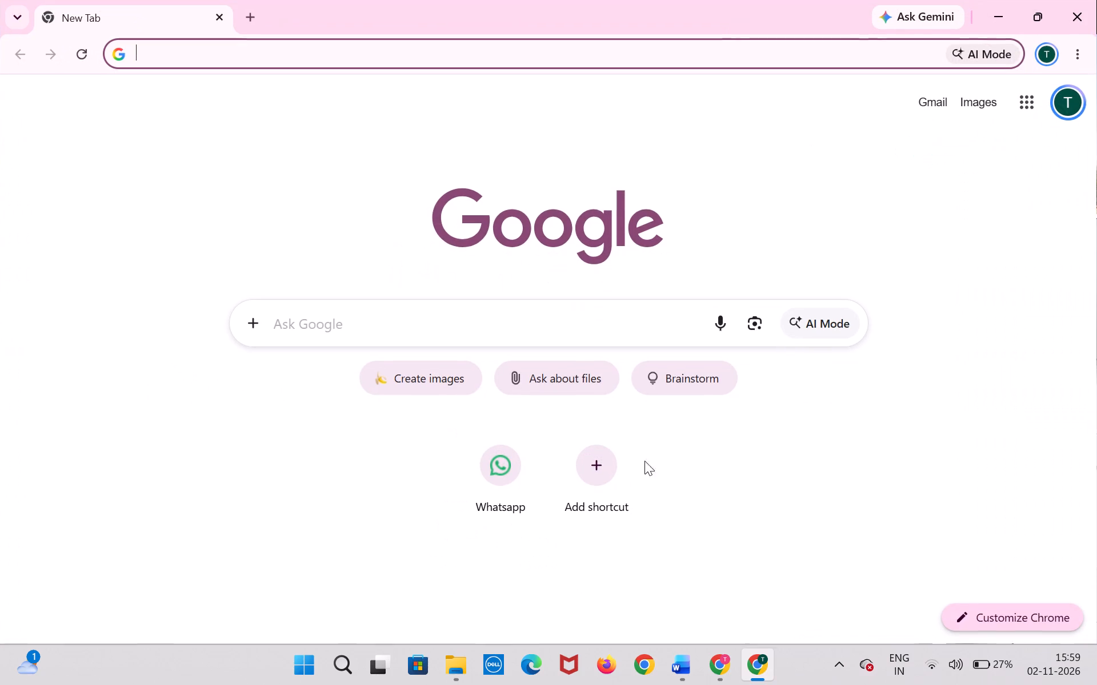